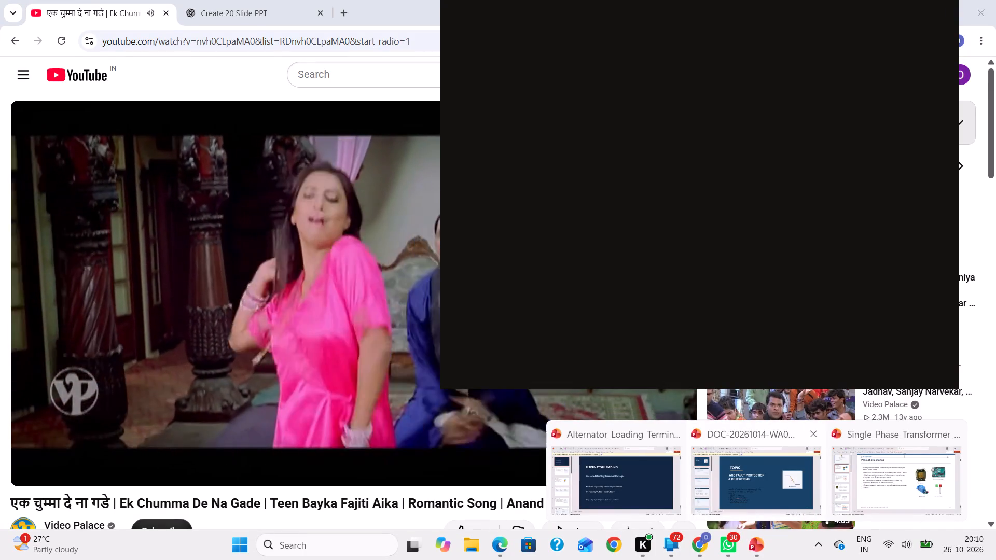
Switch to the DOC-20261014-WA0014 presentation in PowerPoint and look through its slides on arc fault protection and detection.
{"action": "left_click", "coordinate": [796, 474]}
{"action": "scroll", "coordinate": [402, 269], "scroll_direction": "down", "scroll_amount": 2}
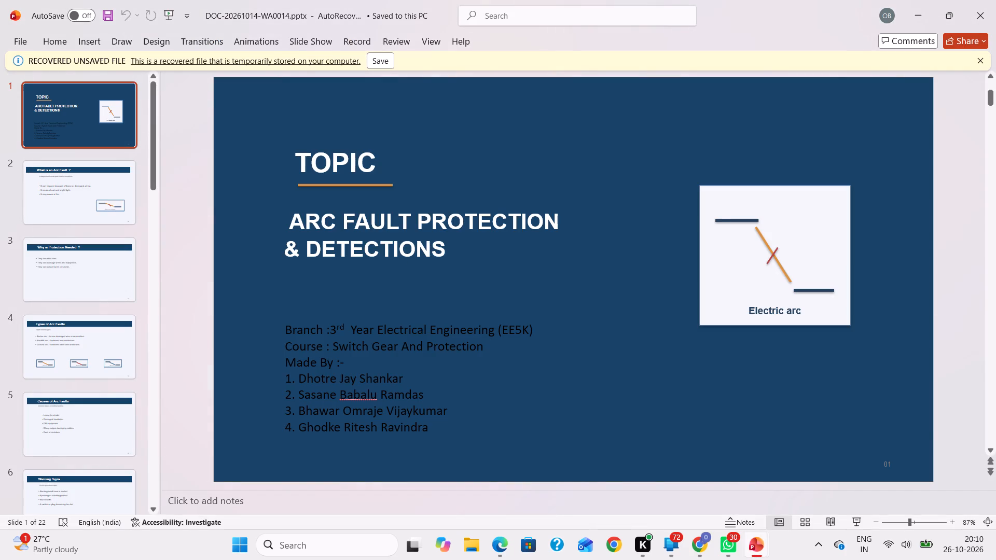
{"action": "scroll", "coordinate": [402, 269], "scroll_direction": "down", "scroll_amount": 8}
{"action": "scroll", "coordinate": [402, 267], "scroll_direction": "up", "scroll_amount": 5}
{"action": "scroll", "coordinate": [402, 265], "scroll_direction": "down", "scroll_amount": 7}
{"action": "scroll", "coordinate": [402, 265], "scroll_direction": "up", "scroll_amount": 7}
{"action": "scroll", "coordinate": [402, 264], "scroll_direction": "down", "scroll_amount": 9}
{"action": "scroll", "coordinate": [402, 263], "scroll_direction": "up", "scroll_amount": 8}
{"action": "scroll", "coordinate": [402, 262], "scroll_direction": "down", "scroll_amount": 8}
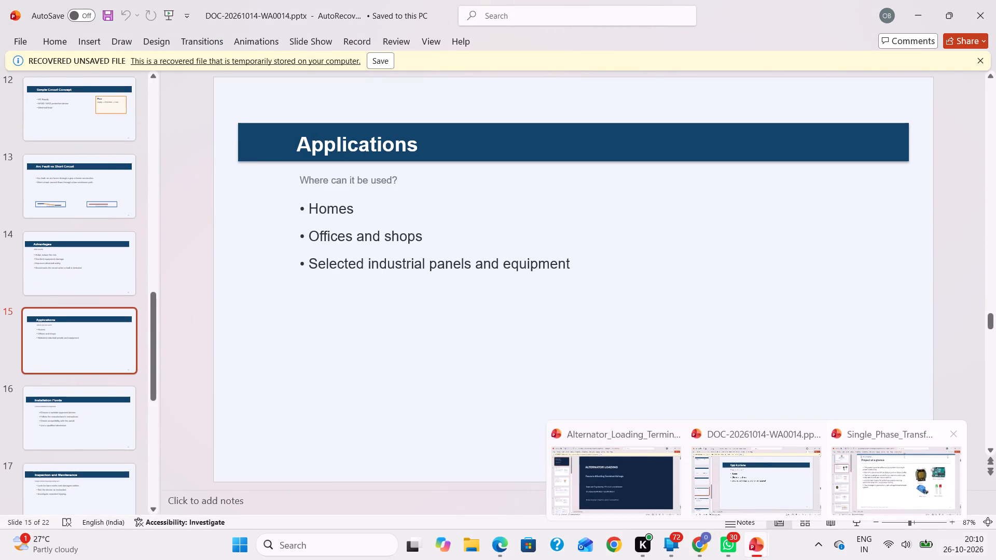
Switch to the Single-Phase Transformer Differential Protection presentation and examine its title slide and the "Project at a glance" slide.
{"action": "left_click", "coordinate": [933, 488]}
{"action": "scroll", "coordinate": [505, 160], "scroll_direction": "up", "scroll_amount": 14}
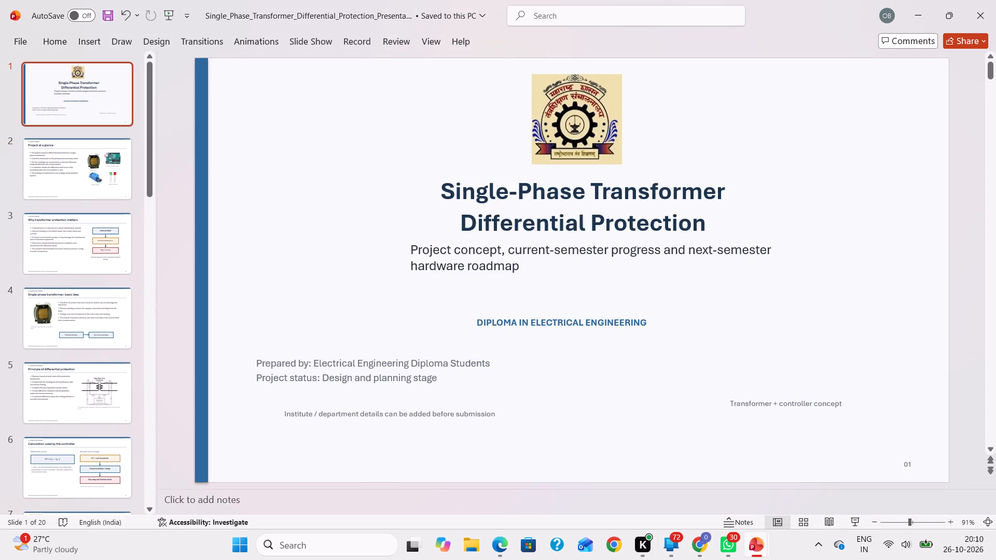
{"action": "scroll", "coordinate": [505, 159], "scroll_direction": "up", "scroll_amount": 1}
{"action": "scroll", "coordinate": [505, 159], "scroll_direction": "down", "scroll_amount": 5}
{"action": "scroll", "coordinate": [505, 159], "scroll_direction": "up", "scroll_amount": 7}
{"action": "left_click", "coordinate": [105, 179]}
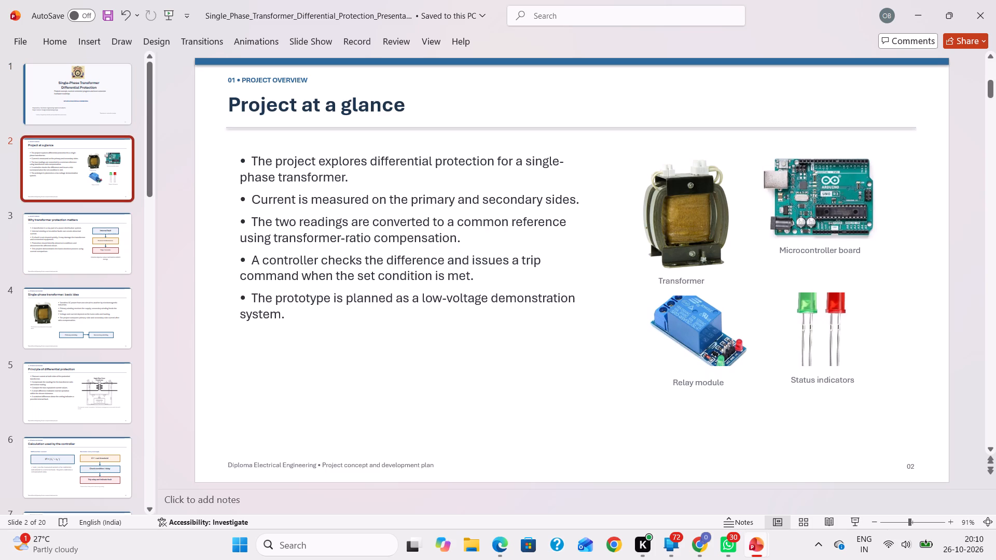
{"action": "left_click", "coordinate": [78, 83]}
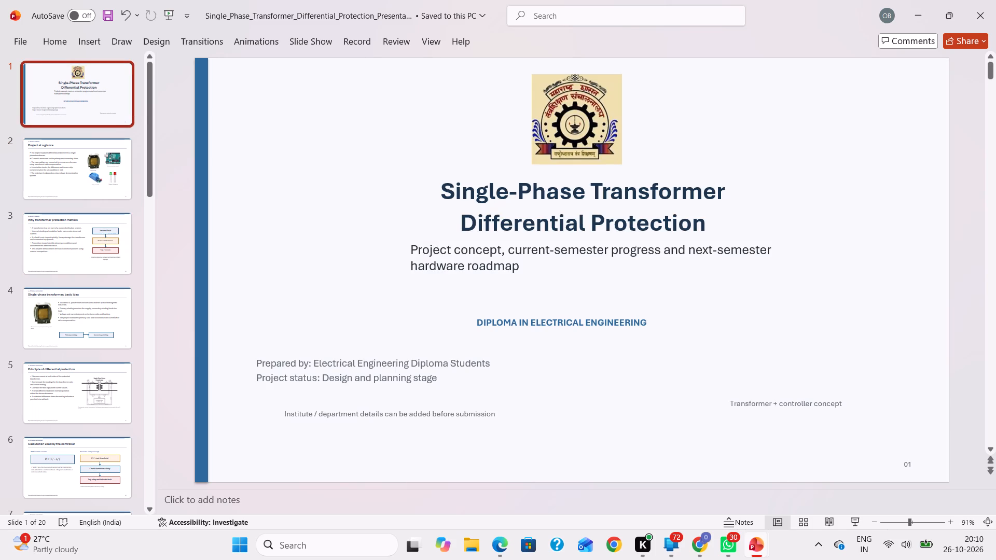
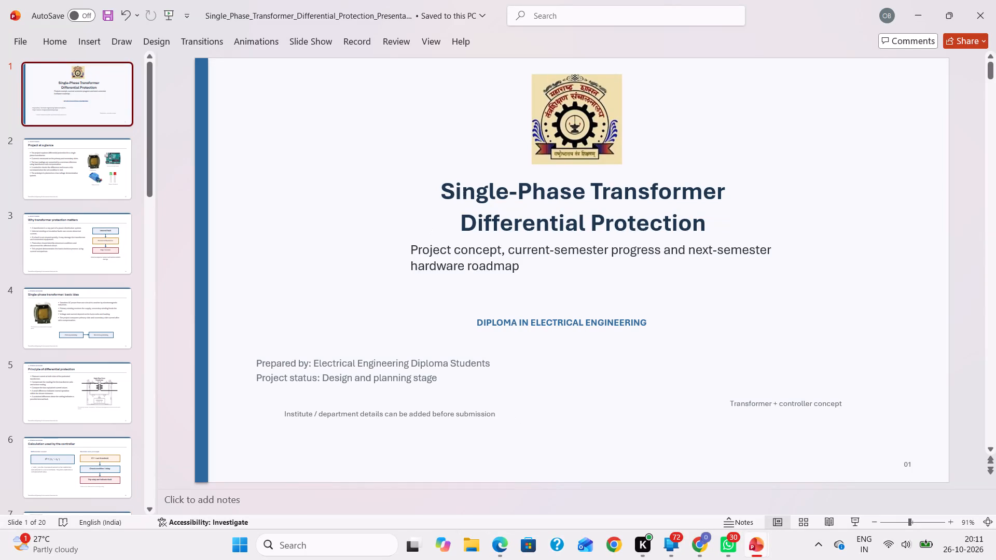
Move the "Single-Phase Transformer Differential Protection" title text out of its box on slide 1, placing it lower, over the subtitle.
{"action": "left_click_drag", "start_coordinate": [447, 186], "coordinate": [663, 232]}
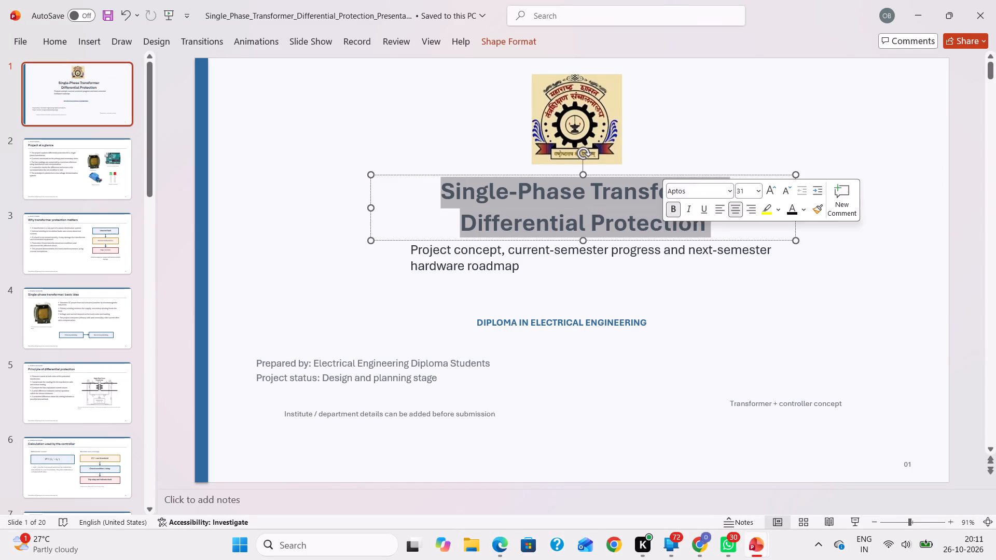
{"action": "left_click_drag", "start_coordinate": [655, 221], "coordinate": [537, 289]}
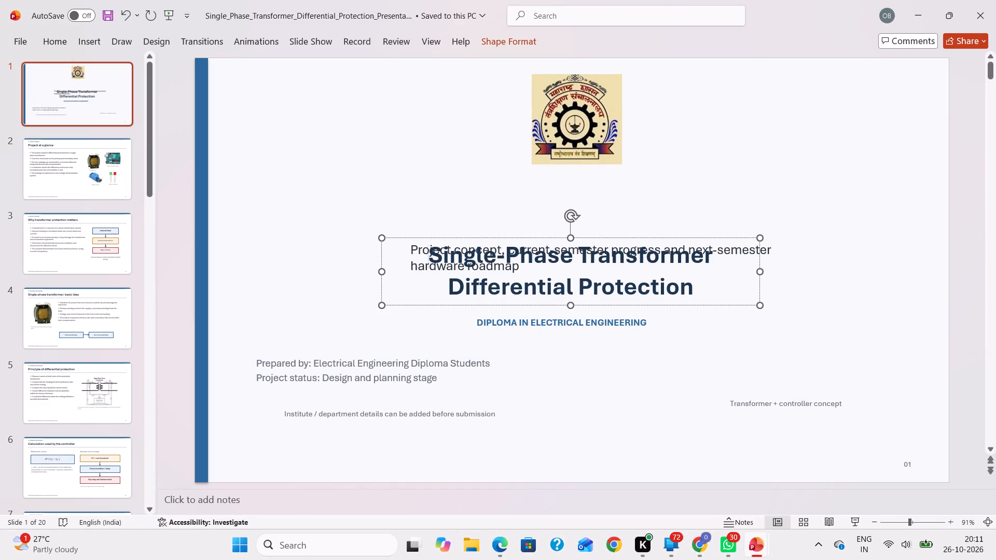
Enter "Government Polytechnic,ahilyanagar" in the emptied title box below the logo.
{"action": "left_click", "coordinate": [515, 180]}
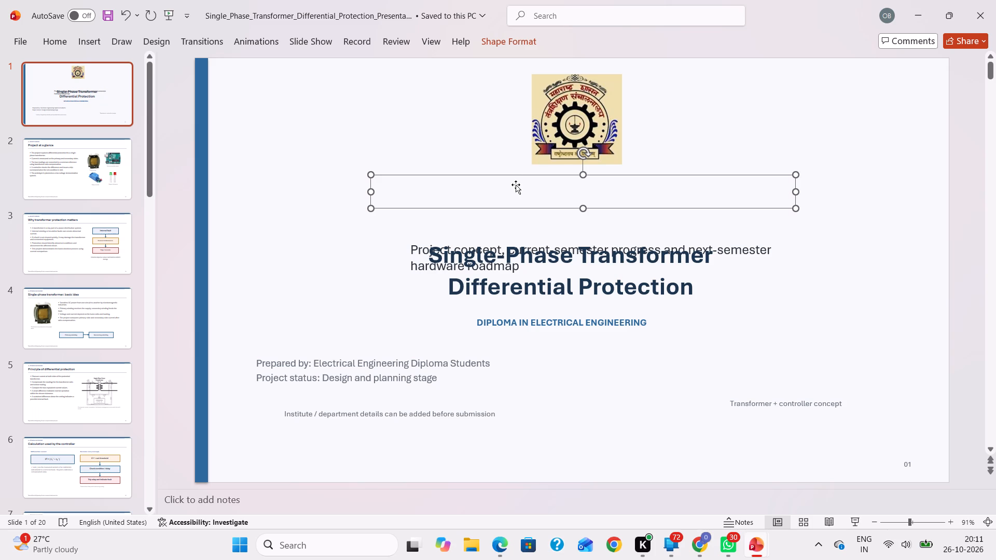
{"action": "type", "text": "Go"}
{"action": "type", "text": "vernm"}
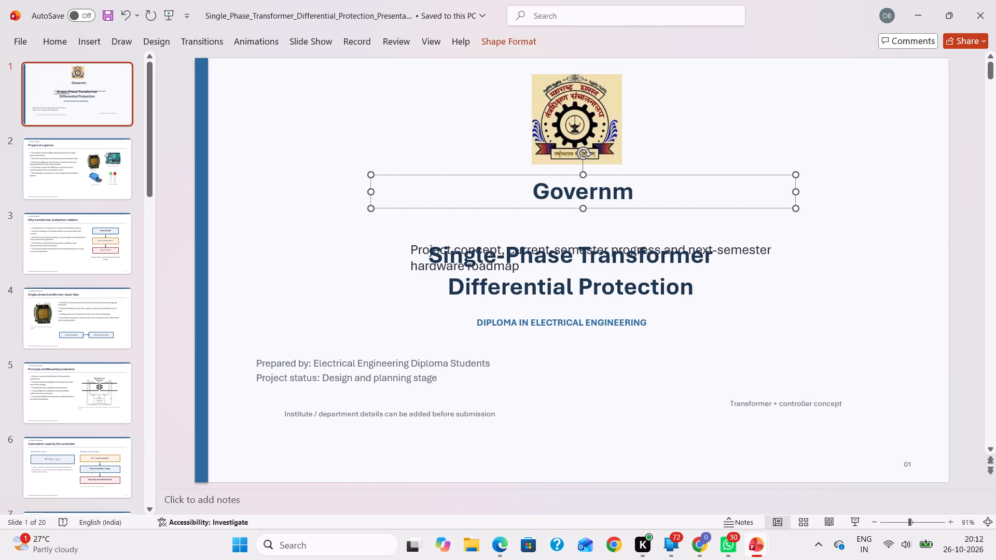
{"action": "type", "text": "en"}
{"action": "key", "text": "t"}
{"action": "key", "text": "space"}
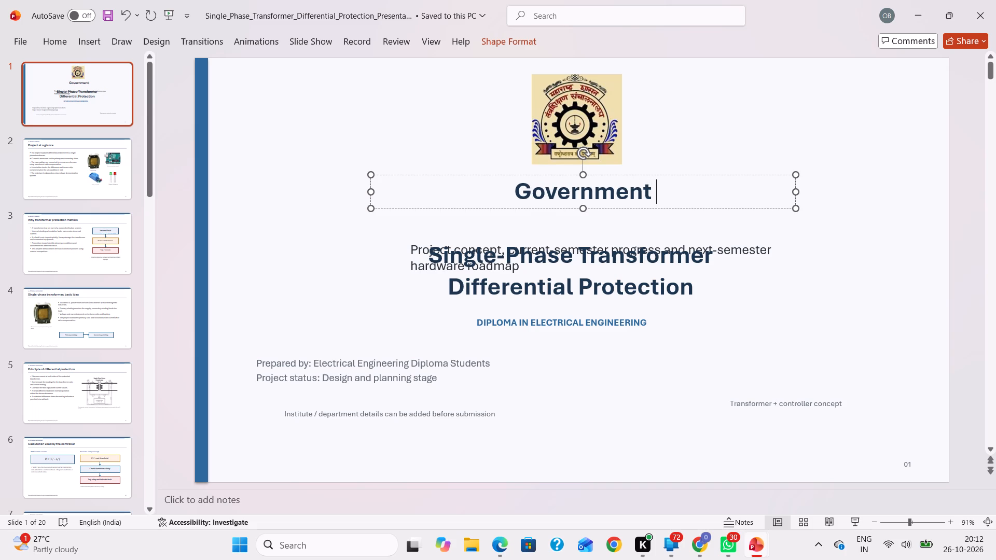
{"action": "type", "text": "Poly"}
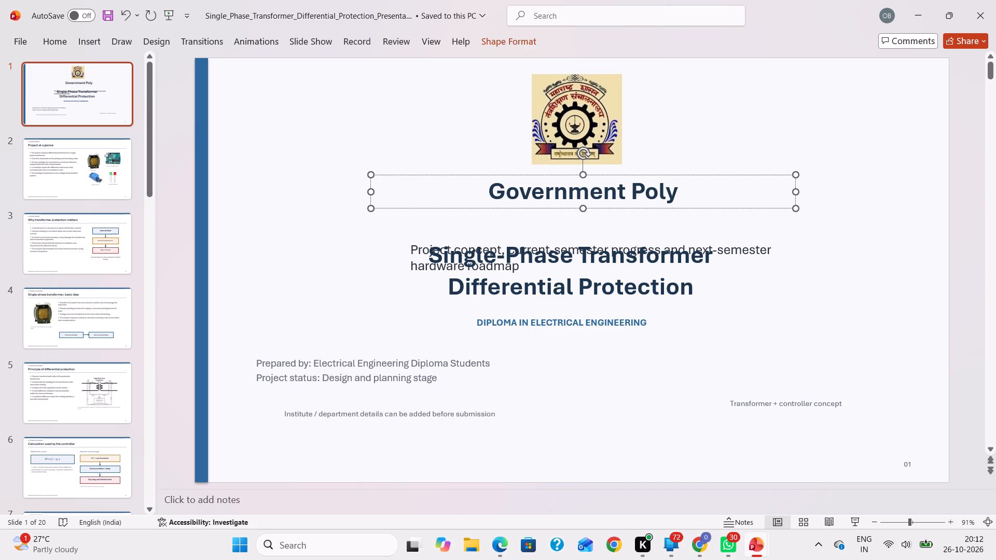
{"action": "type", "text": "te"}
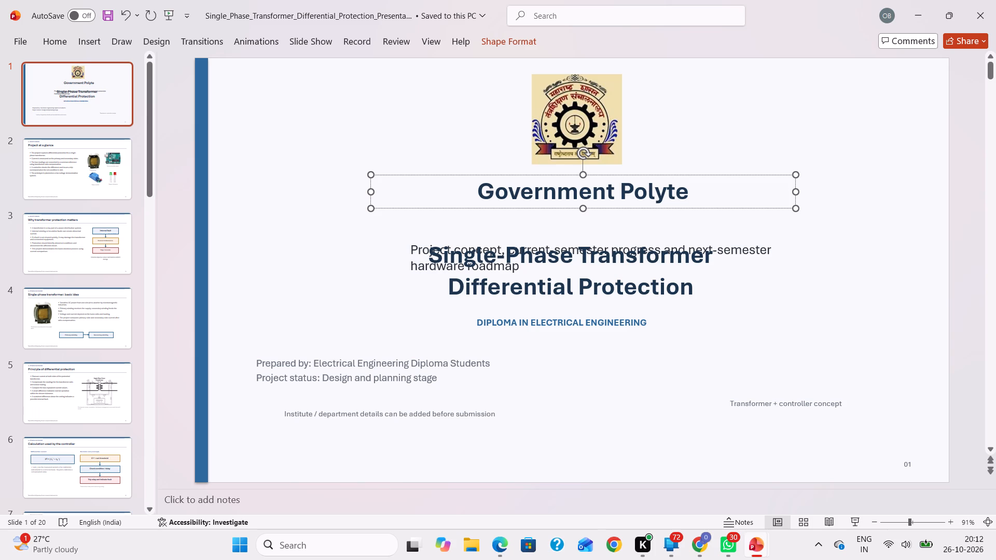
{"action": "type", "text": "ch"}
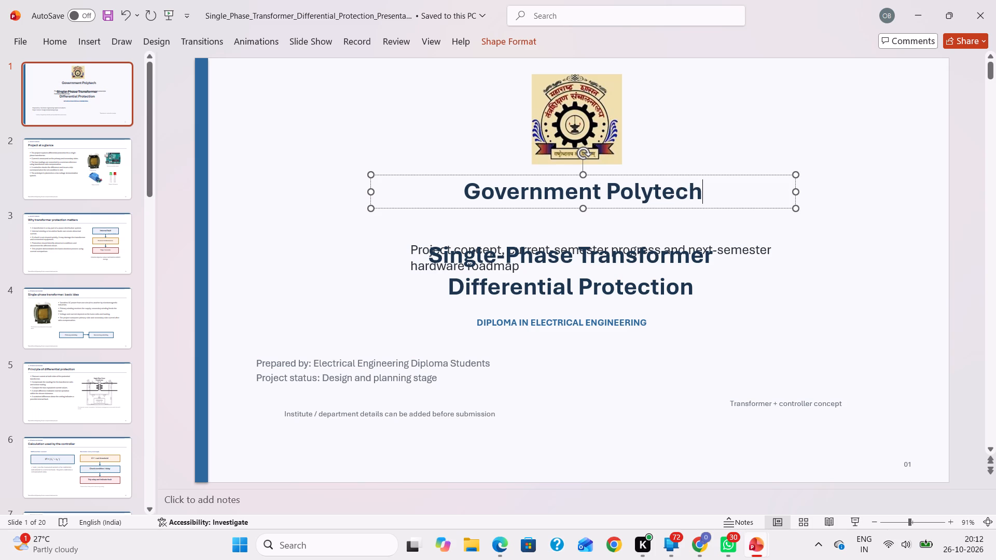
{"action": "type", "text": "ni"}
{"action": "key", "text": "c"}
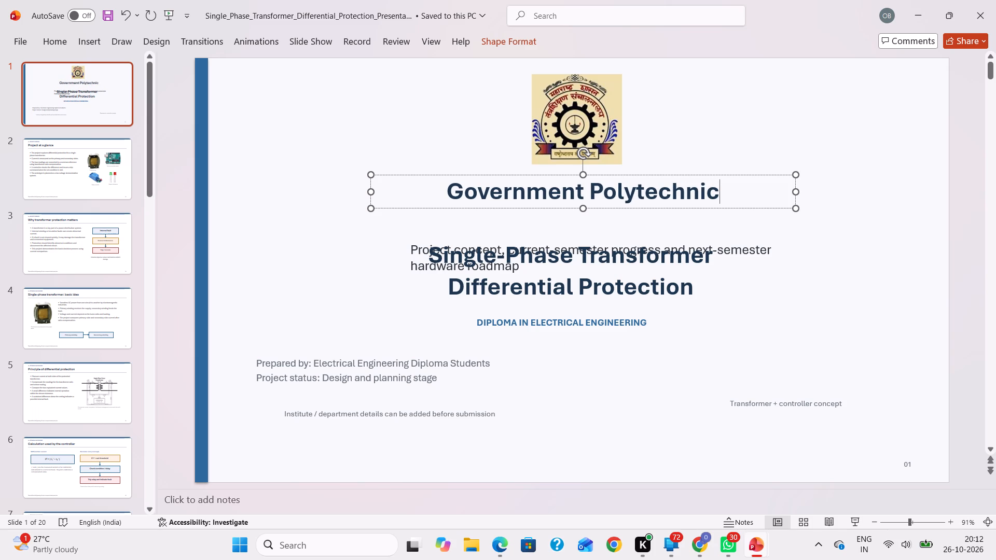
{"action": "key", "text": "comma"}
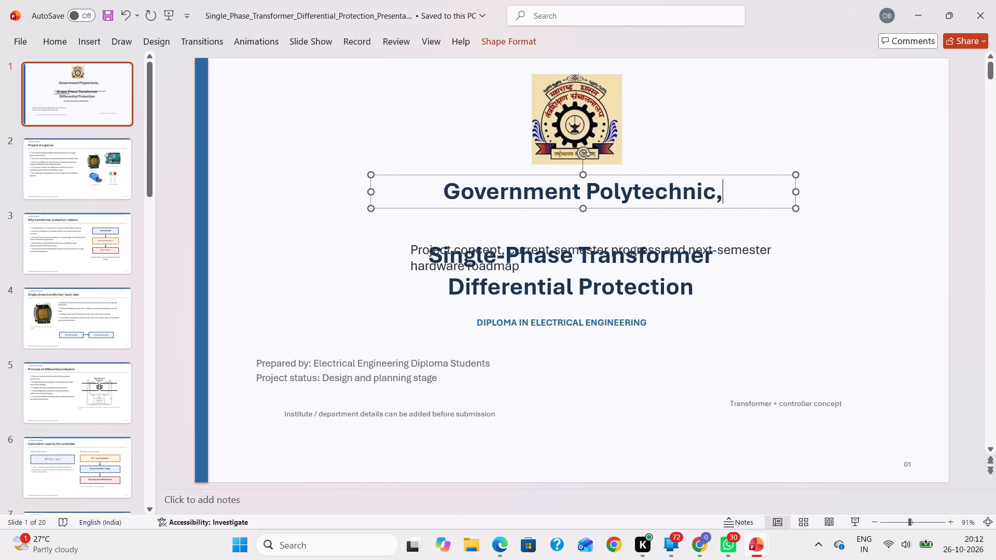
{"action": "key", "text": "a"}
{"action": "type", "text": "hilyam"}
{"action": "key", "text": "BackSpace"}
{"action": "type", "text": "nagar"}
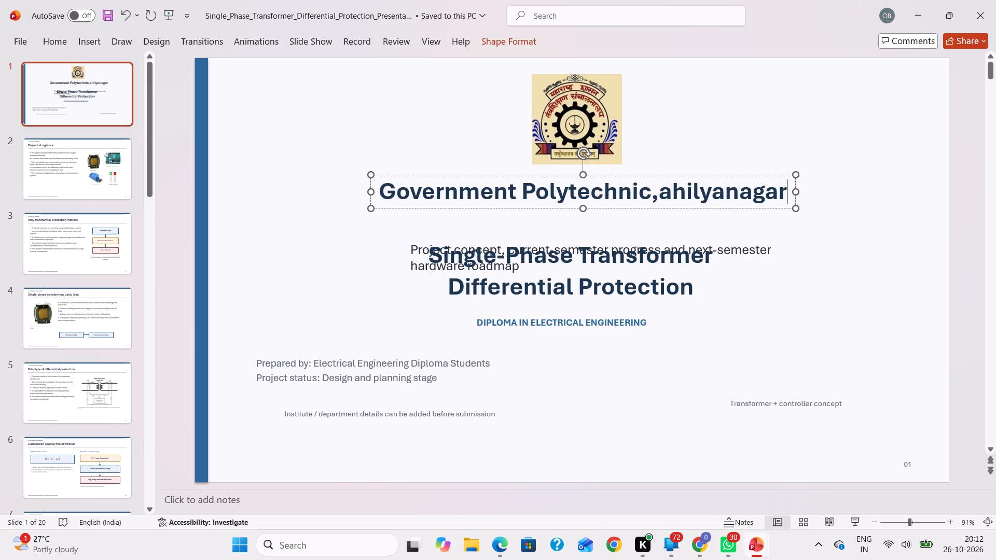
Capitalise the first letter of the place name in the heading so it reads "Government Polytechnic,Ahilyanagar".
{"action": "left_click", "coordinate": [670, 191]}
{"action": "left_click", "coordinate": [670, 191]}
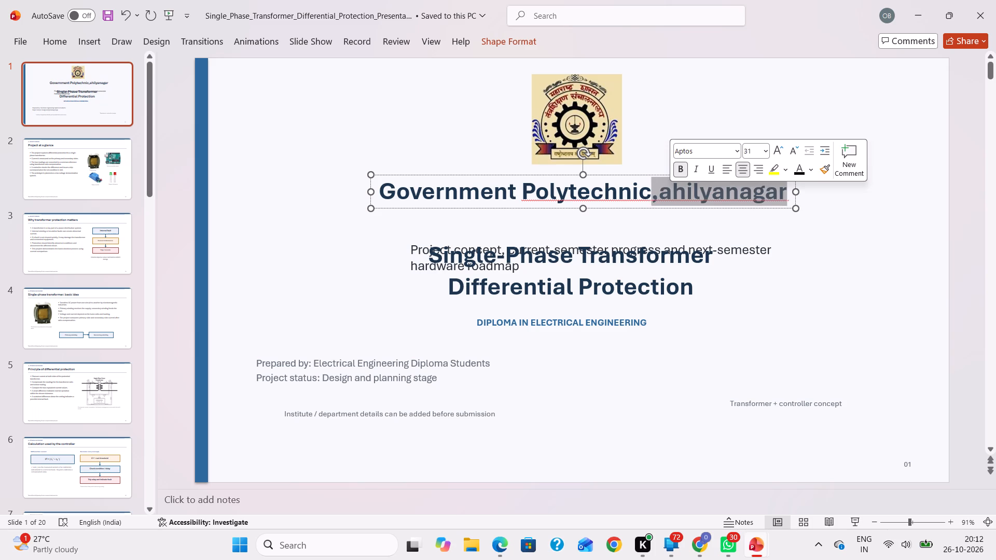
{"action": "left_click", "coordinate": [668, 195]}
{"action": "left_click_drag", "start_coordinate": [668, 195], "coordinate": [666, 195]}
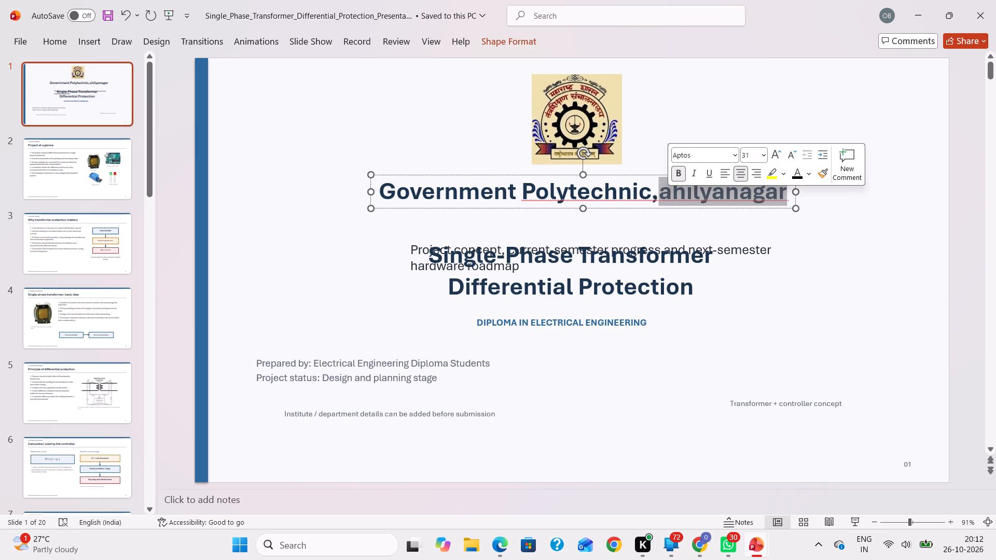
{"action": "left_click_drag", "start_coordinate": [666, 195], "coordinate": [674, 196]}
{"action": "left_click", "coordinate": [674, 196]}
{"action": "key", "text": "BackSpace"}
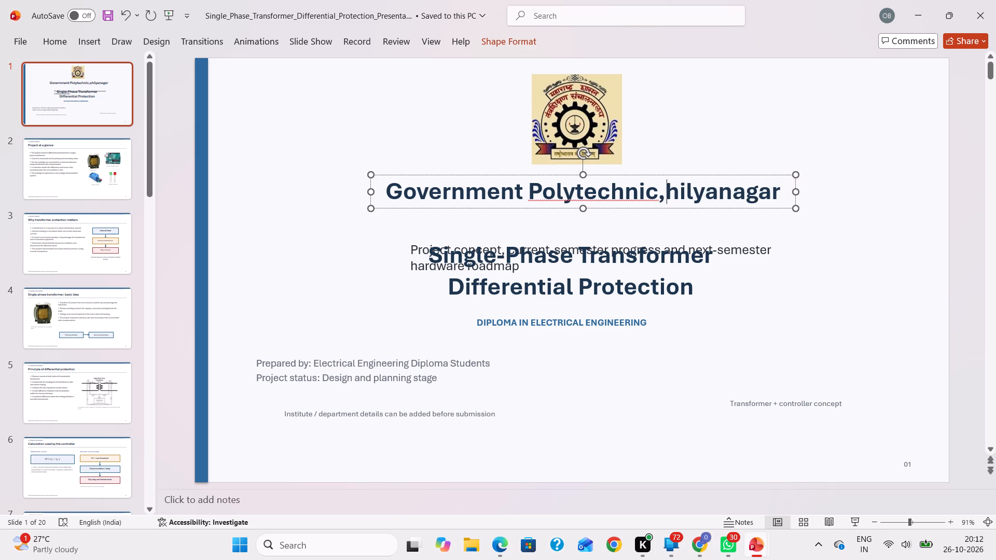
{"action": "key", "text": "a"}
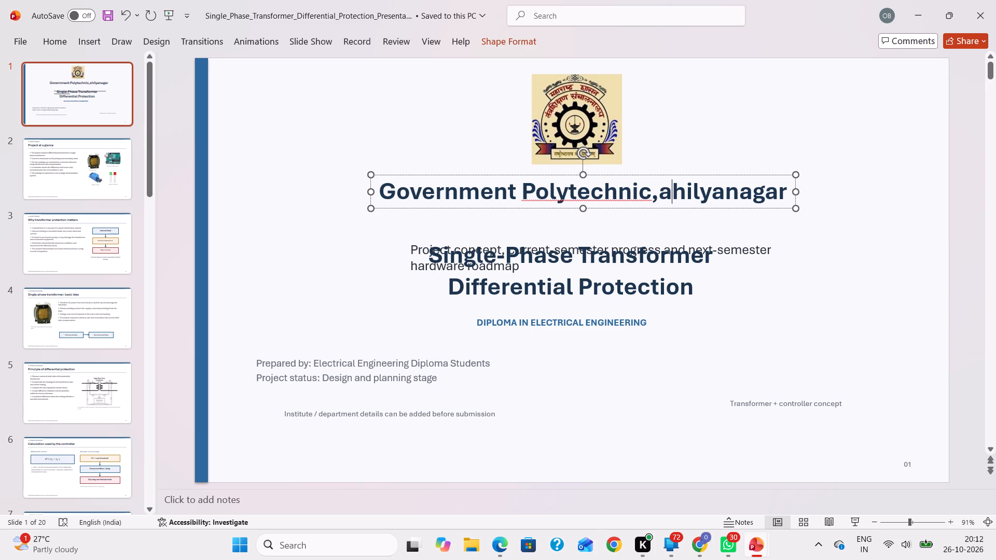
{"action": "key", "text": "BackSpace"}
{"action": "key", "text": "shift+a"}
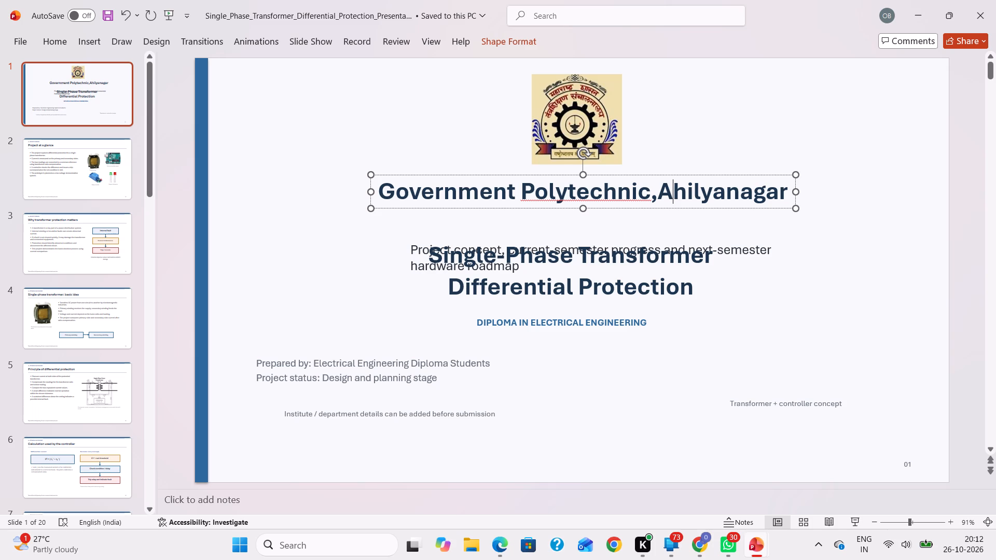
{"action": "left_click", "coordinate": [440, 232]}
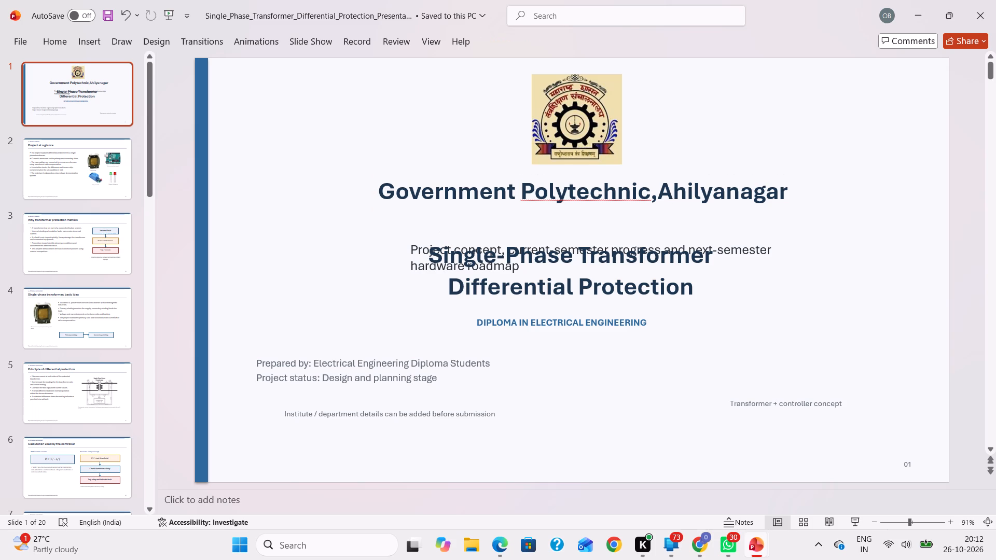
{"action": "left_click", "coordinate": [438, 226]}
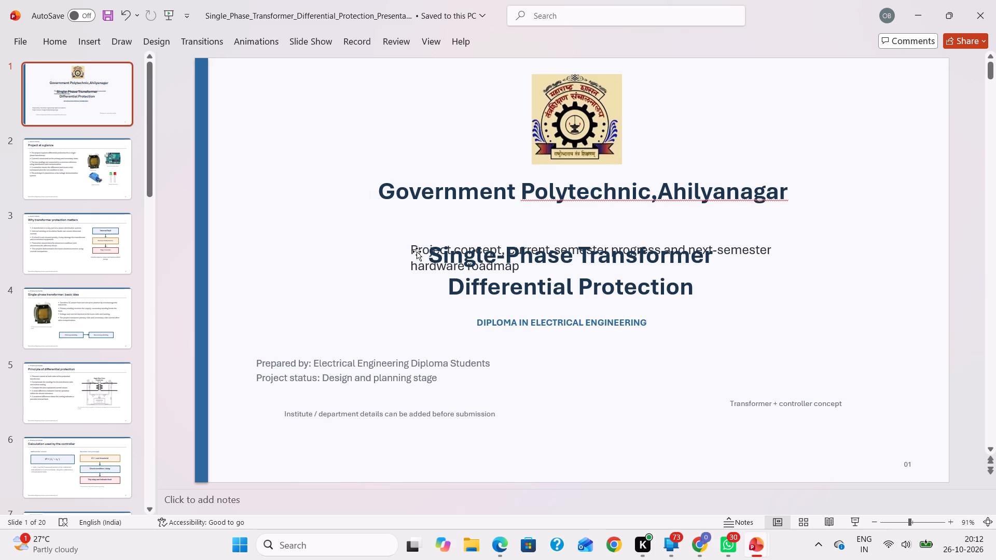
Move the "Single-Phase Transformer Differential Protection" text box down, below the first line of the subtitle.
{"action": "left_click_drag", "start_coordinate": [416, 249], "coordinate": [417, 278]}
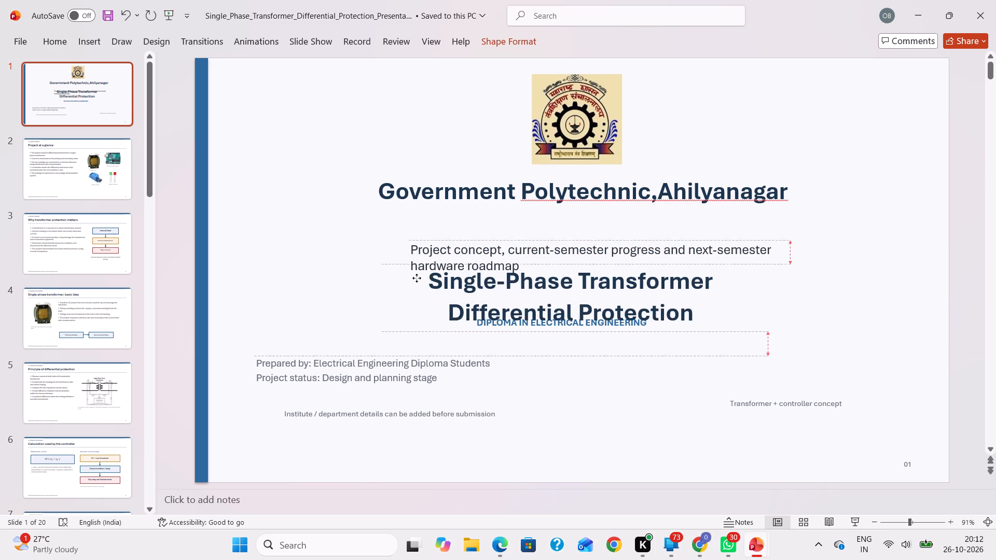
{"action": "left_click_drag", "start_coordinate": [417, 278], "coordinate": [417, 279]}
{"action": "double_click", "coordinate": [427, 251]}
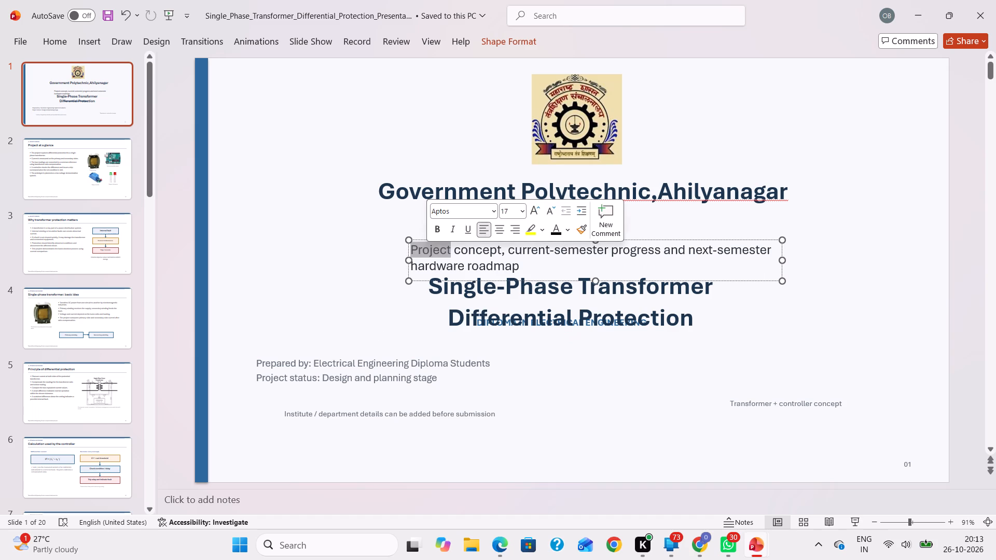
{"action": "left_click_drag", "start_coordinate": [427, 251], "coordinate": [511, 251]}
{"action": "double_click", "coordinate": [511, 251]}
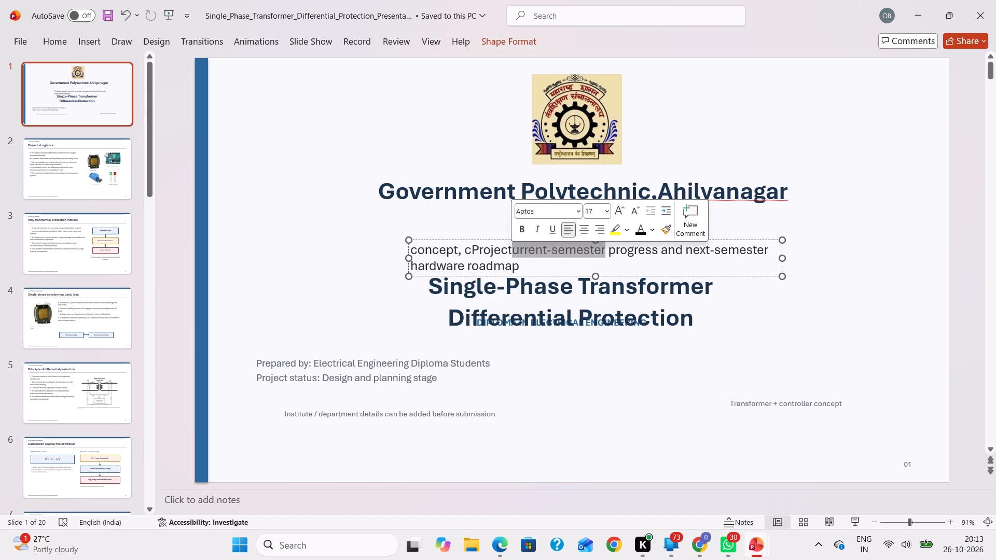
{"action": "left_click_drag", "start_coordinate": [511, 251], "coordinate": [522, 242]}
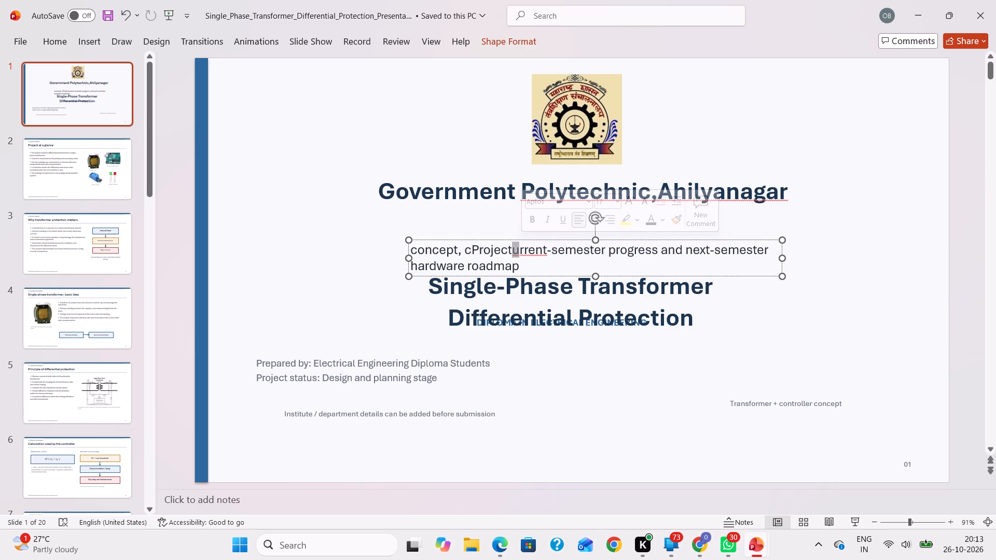
Move the "Single-Phase Transformer Differential Protection" text box slightly further down, clear of the subtitle's second line.
{"action": "left_click_drag", "start_coordinate": [611, 271], "coordinate": [610, 269]}
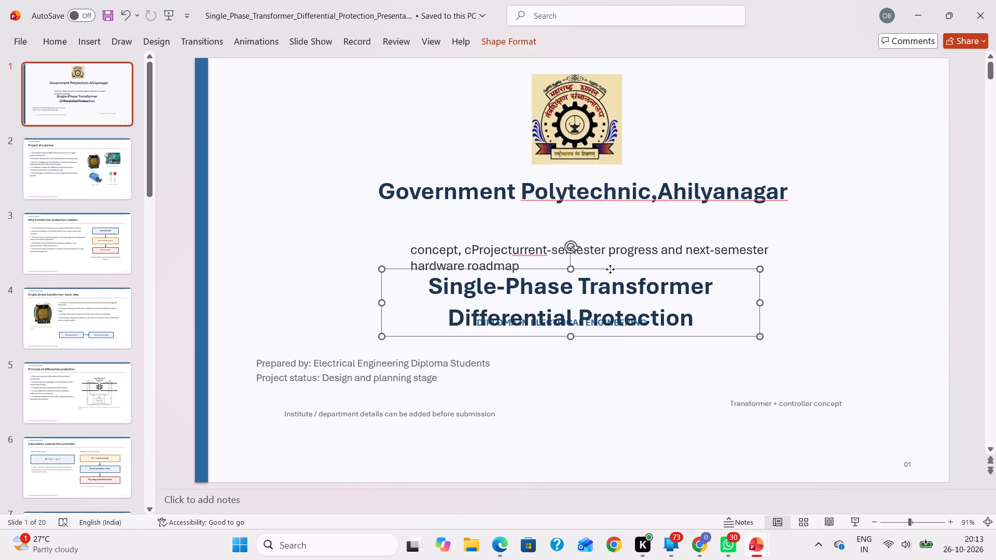
{"action": "left_click_drag", "start_coordinate": [610, 269], "coordinate": [611, 282]}
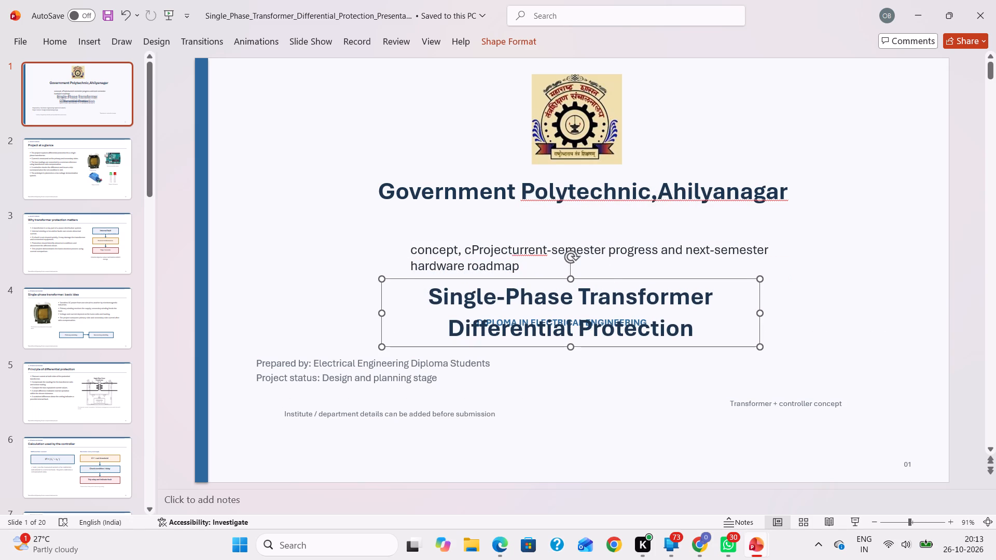
Delete all the text of the project concept and hardware roadmap subtitle on the title slide.
{"action": "double_click", "coordinate": [610, 252]}
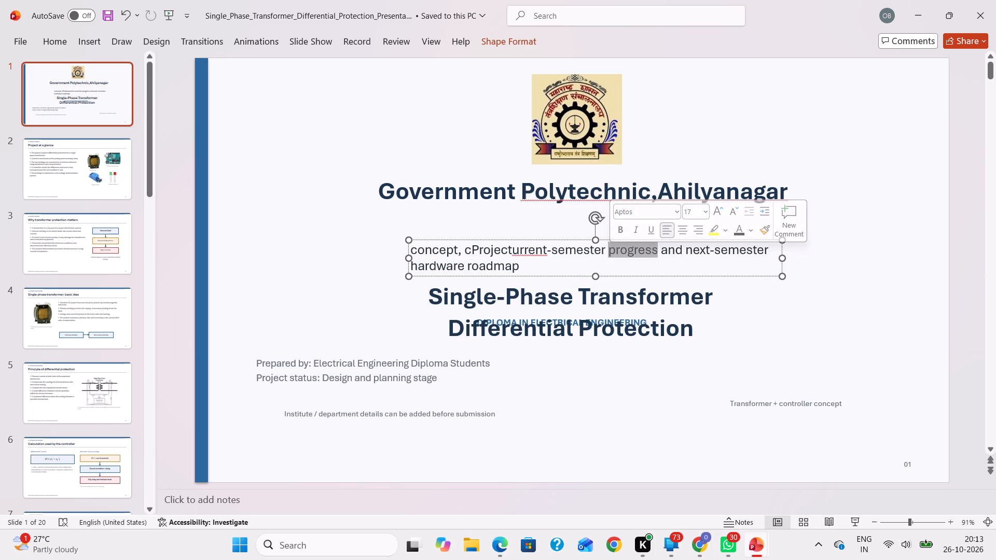
{"action": "left_click_drag", "start_coordinate": [621, 272], "coordinate": [619, 263]}
{"action": "left_click", "coordinate": [619, 263]}
{"action": "left_click_drag", "start_coordinate": [619, 263], "coordinate": [618, 258]}
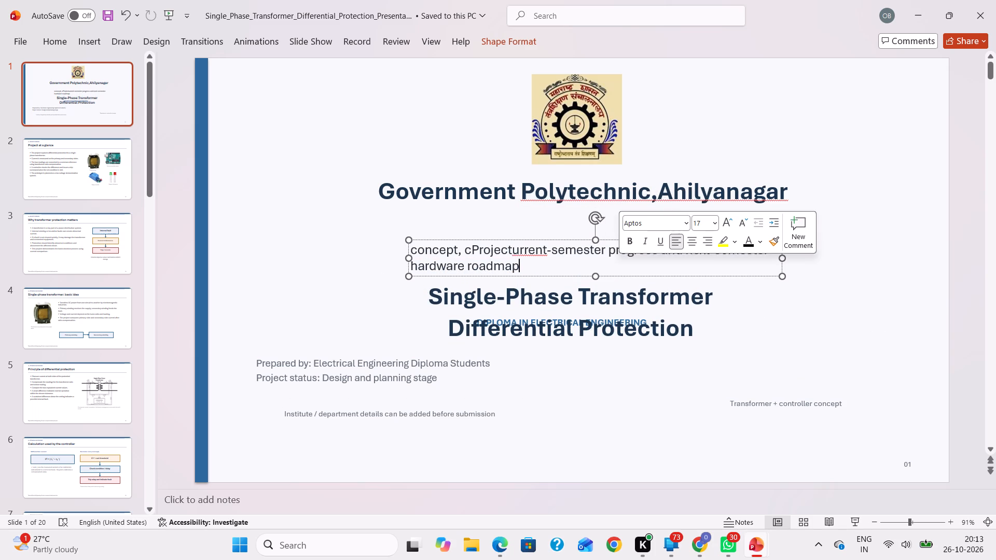
{"action": "left_click_drag", "start_coordinate": [618, 258], "coordinate": [588, 271]}
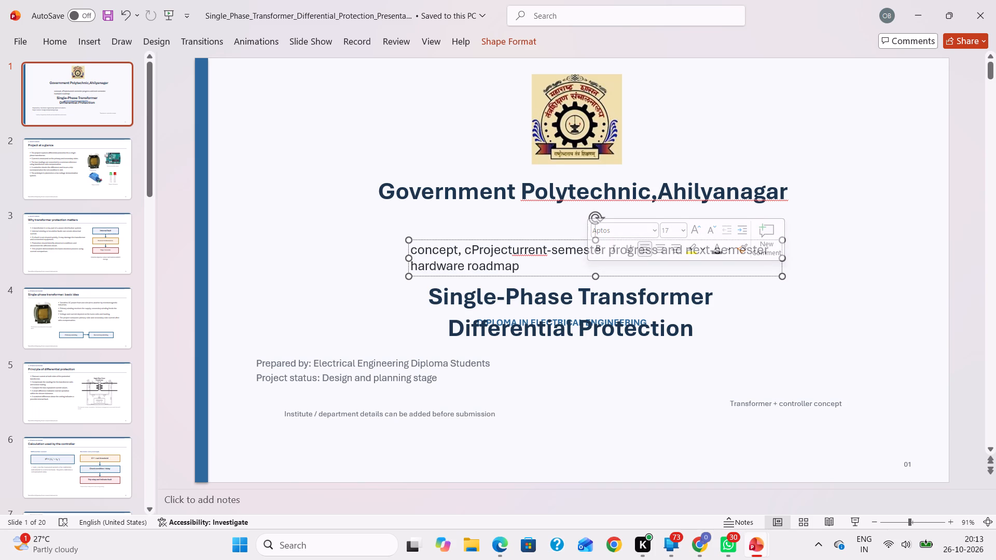
{"action": "key", "text": "BackSpace"}
{"action": "key", "text": "BackSpace"}
{"action": "key", "text": "BackSpace"}
{"action": "key", "text": "BackSpace"}
{"action": "key", "text": "BackSpace"}
{"action": "key", "text": "BackSpace"}
{"action": "key", "text": "BackSpace"}
{"action": "key", "text": "BackSpace"}
{"action": "key", "text": "BackSpace"}
{"action": "key", "text": "BackSpace"}
{"action": "key", "text": "BackSpace"}
{"action": "key", "text": "BackSpace"}
{"action": "key", "text": "BackSpace"}
{"action": "key", "text": "BackSpace"}
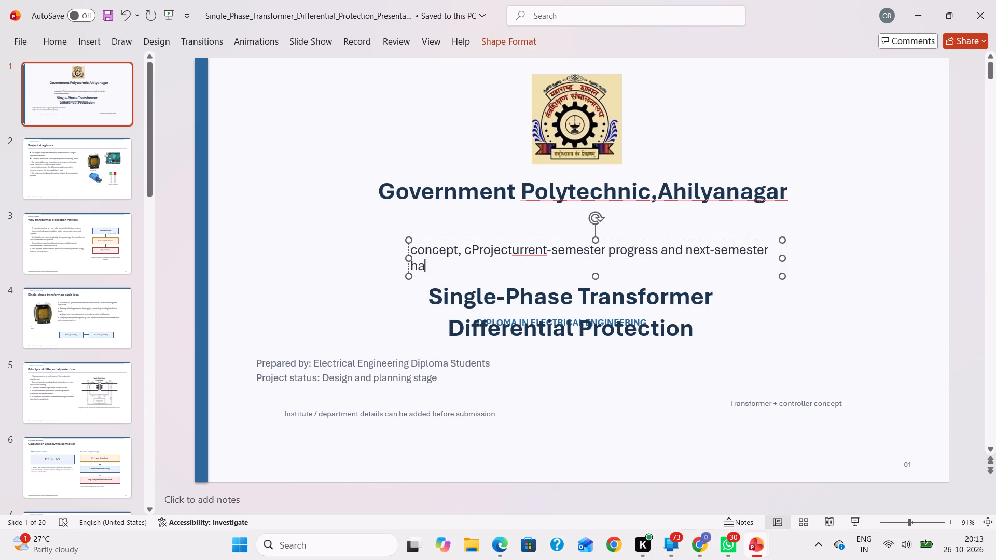
{"action": "key", "text": "BackSpace"}
{"action": "key", "text": "BackSpace"}
{"action": "key", "text": "BackSpace"}
{"action": "key", "text": "BackSpace"}
{"action": "key", "text": "BackSpace"}
{"action": "key", "text": "BackSpace"}
{"action": "key", "text": "BackSpace"}
{"action": "key", "text": "BackSpace"}
{"action": "key", "text": "BackSpace"}
{"action": "key", "text": "BackSpace"}
{"action": "key", "text": "BackSpace"}
{"action": "key", "text": "BackSpace"}
{"action": "key", "text": "BackSpace"}
{"action": "key", "text": "BackSpace"}
{"action": "key", "text": "BackSpace"}
{"action": "key", "text": "BackSpace"}
{"action": "key", "text": "BackSpace"}
{"action": "key", "text": "BackSpace"}
{"action": "key", "text": "BackSpace"}
{"action": "key", "text": "BackSpace"}
{"action": "key", "text": "BackSpace"}
{"action": "key", "text": "BackSpace"}
{"action": "key", "text": "BackSpace"}
{"action": "key", "text": "BackSpace"}
{"action": "key", "text": "BackSpace"}
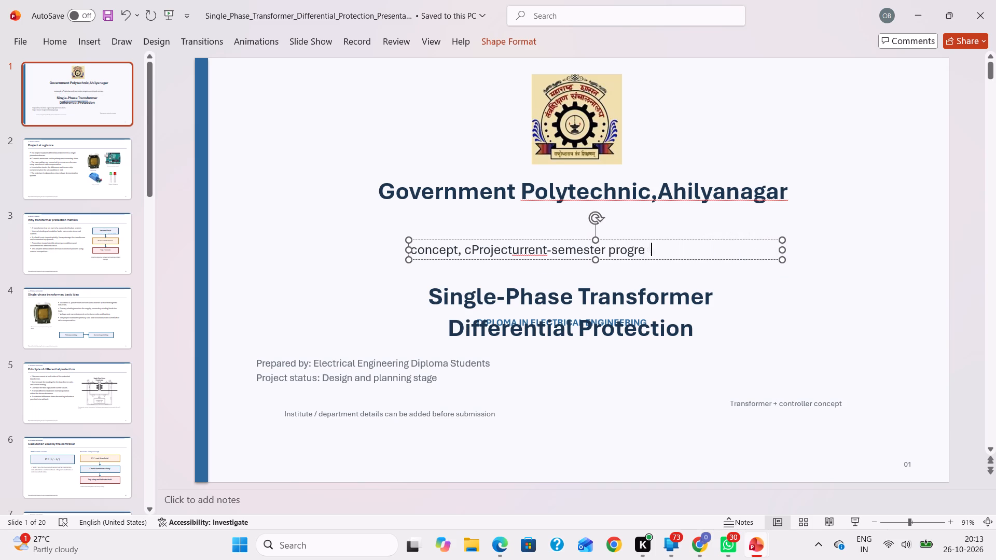
{"action": "key", "text": "BackSpace"}
{"action": "key", "text": "BackSpace"}
{"action": "key", "text": "BackSpace"}
{"action": "key", "text": "BackSpace"}
{"action": "key", "text": "BackSpace"}
{"action": "key", "text": "BackSpace"}
{"action": "key", "text": "BackSpace"}
{"action": "key", "text": "BackSpace"}
{"action": "key", "text": "BackSpace"}
{"action": "key", "text": "BackSpace"}
{"action": "key", "text": "BackSpace"}
{"action": "key", "text": "BackSpace"}
{"action": "key", "text": "BackSpace"}
{"action": "key", "text": "BackSpace"}
{"action": "key", "text": "BackSpace"}
{"action": "key", "text": "BackSpace"}
{"action": "key", "text": "BackSpace"}
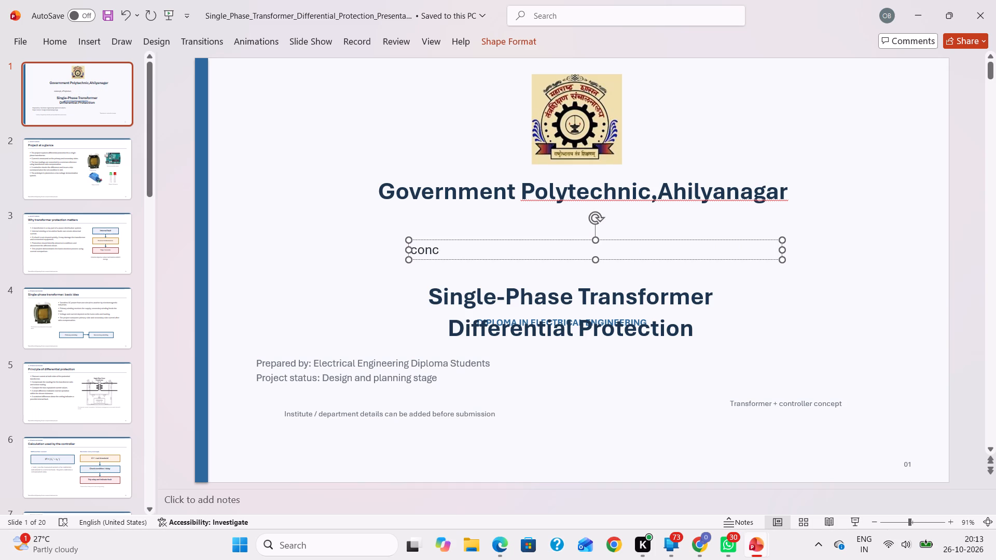
{"action": "key", "text": "BackSpace"}
{"action": "key", "text": "BackSpace"}
{"action": "key", "text": "BackSpace"}
{"action": "key", "text": "BackSpace"}
Enter "Department Of Electrical Engineering" in the emptied subtitle box below the institute heading.
{"action": "type", "text": "De"}
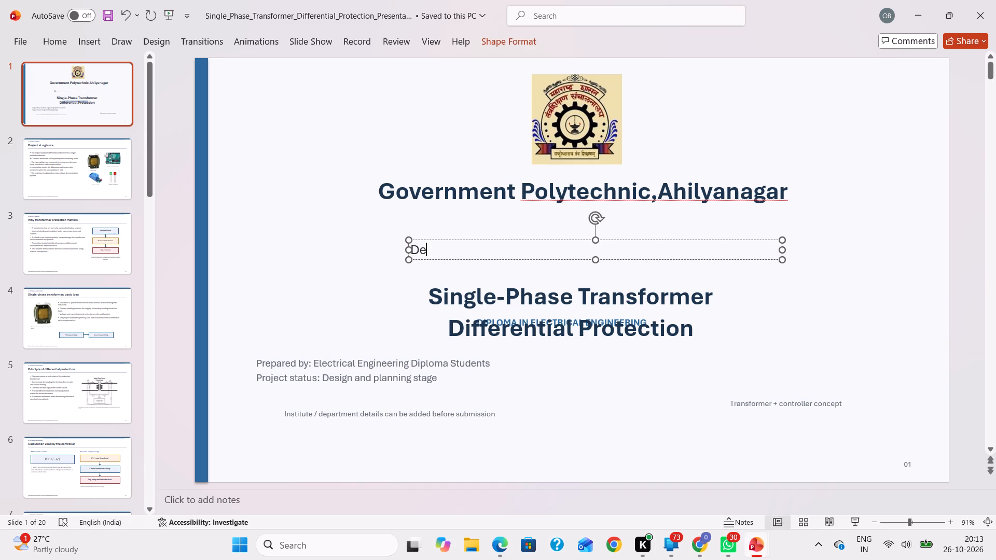
{"action": "type", "text": "par"}
{"action": "type", "text": "tmen"}
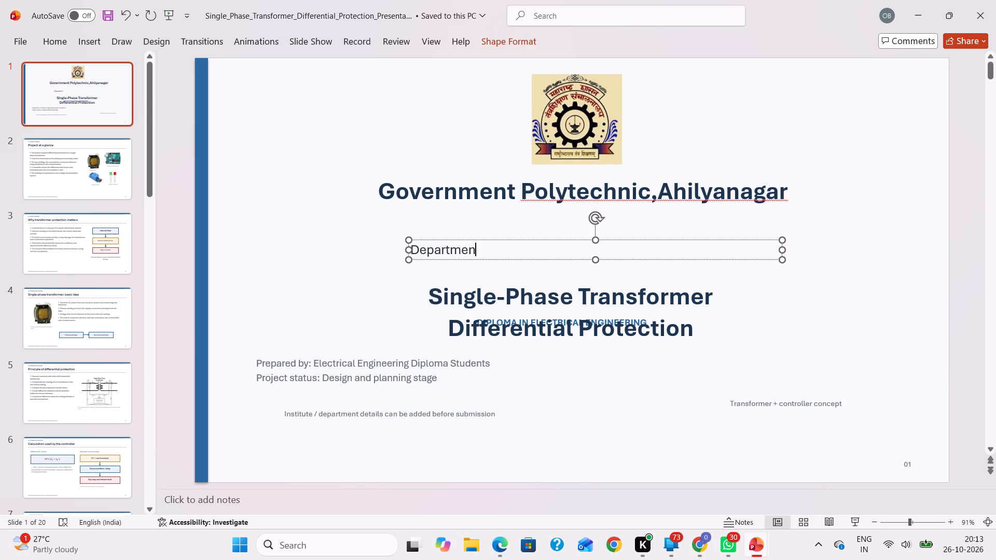
{"action": "type", "text": "t"}
{"action": "key", "text": "space"}
{"action": "type", "text": "Of"}
{"action": "key", "text": "space"}
{"action": "key", "text": "shift+e"}
{"action": "type", "text": "le"}
{"action": "type", "text": "ctrical"}
{"action": "key", "text": "space"}
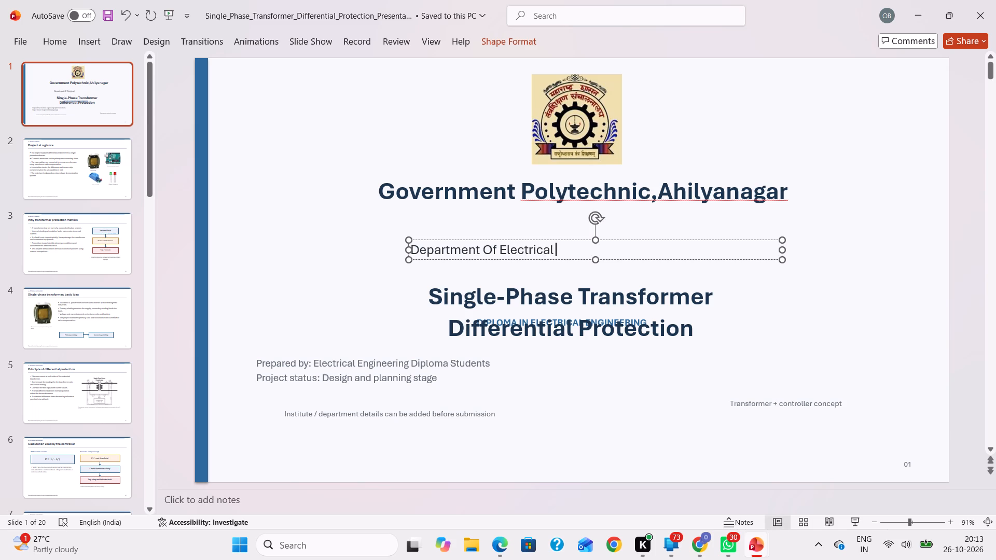
{"action": "key", "text": "shift+e"}
{"action": "type", "text": "ngi"}
{"action": "type", "text": "nee"}
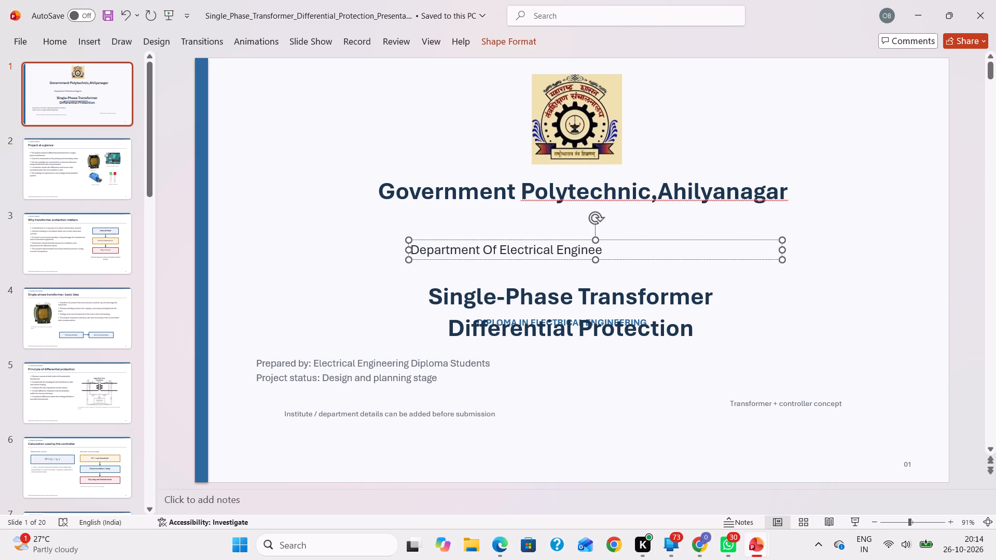
{"action": "type", "text": "ring"}
Add a second line reading "Academic Year 2026" below the department line in the subtitle box.
{"action": "key", "text": "Return"}
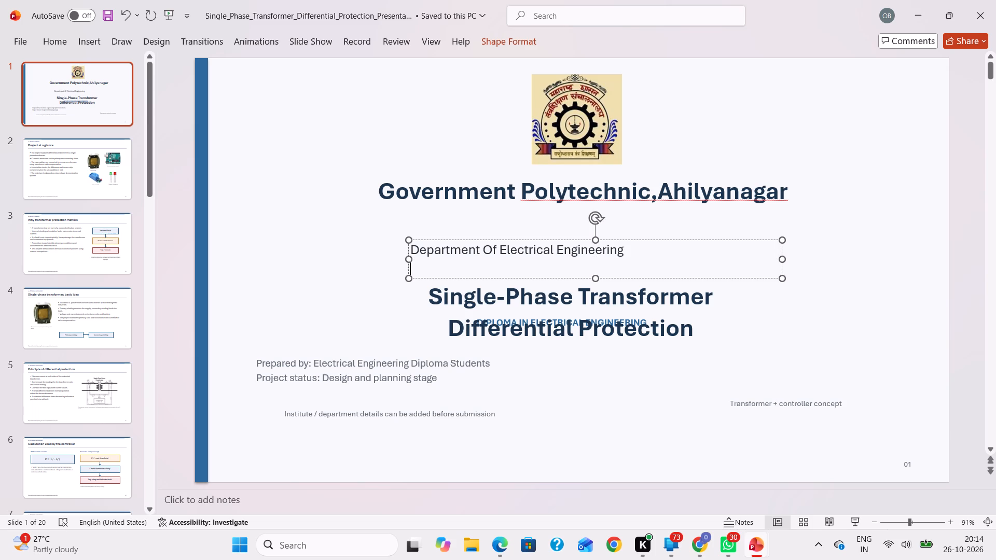
{"action": "type", "text": "Ace"}
{"action": "key", "text": "BackSpace"}
{"action": "key", "text": "a"}
{"action": "type", "text": "demic y"}
{"action": "key", "text": "BackSpace"}
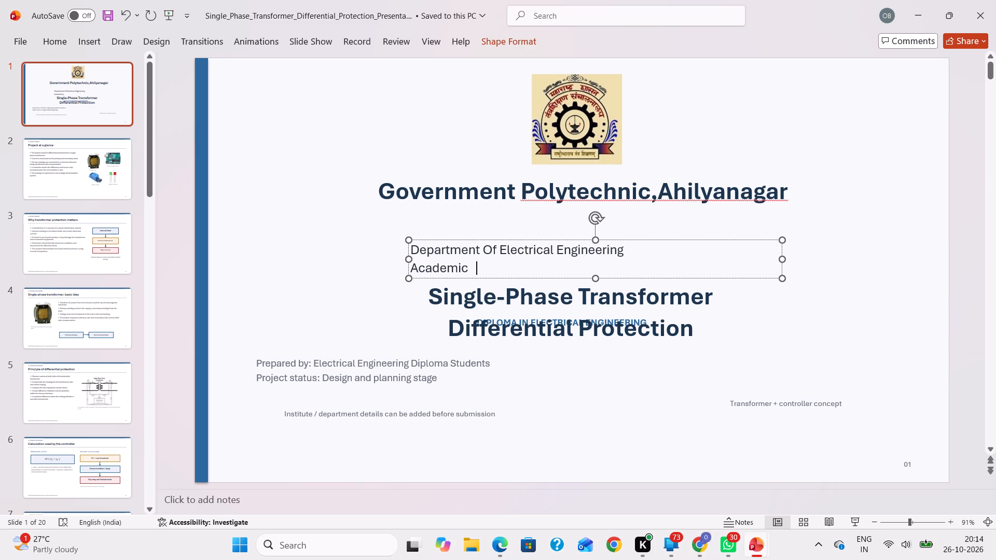
{"action": "type", "text": "Yea"}
{"action": "key", "text": "r"}
{"action": "key", "text": "space"}
{"action": "type", "text": "2026"}
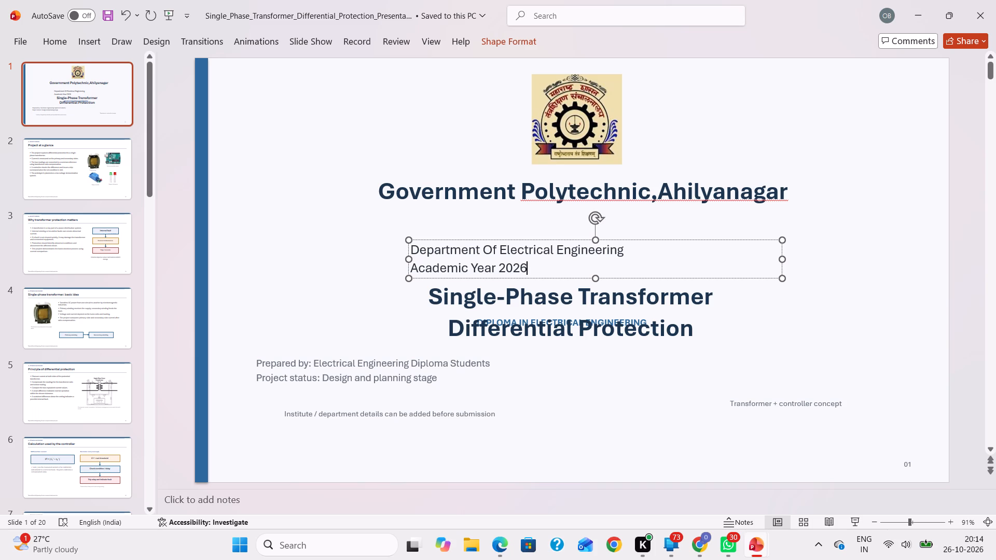
Extend the academic year in the subtitle box's second line to read "2026-2027".
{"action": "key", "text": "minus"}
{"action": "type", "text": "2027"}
Centre-align both the department line and the academic year line within the subtitle box.
{"action": "left_click_drag", "start_coordinate": [413, 249], "coordinate": [549, 279]}
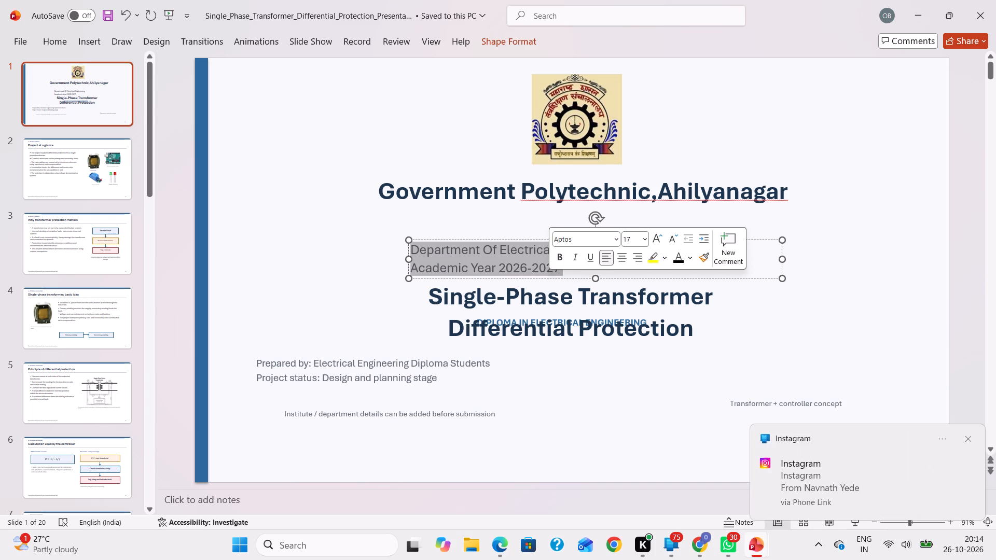
{"action": "left_click", "coordinate": [618, 258]}
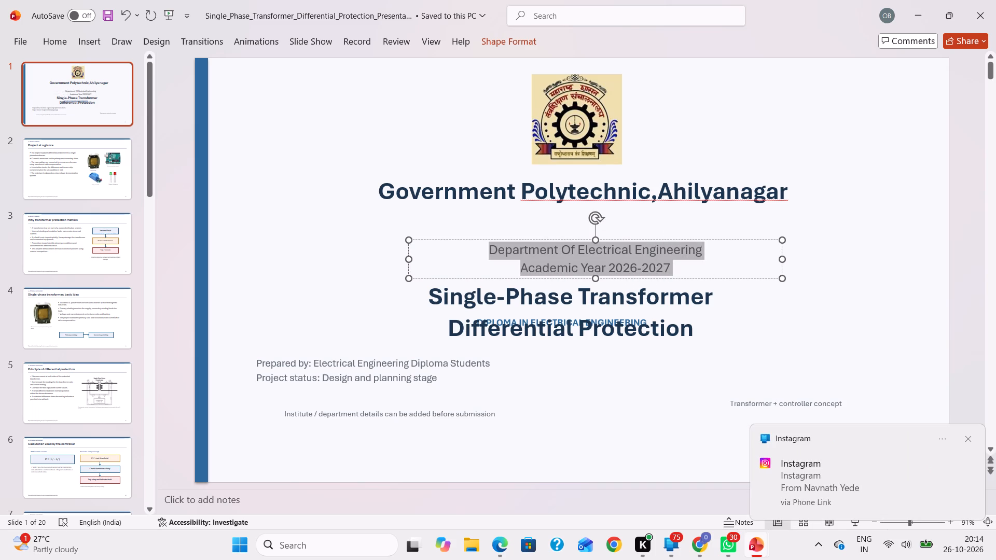
Move the department and academic year text box up and slightly left, directly beneath the "Government Polytechnic,Ahilyanagar" heading.
{"action": "left_click_drag", "start_coordinate": [465, 263], "coordinate": [459, 237]}
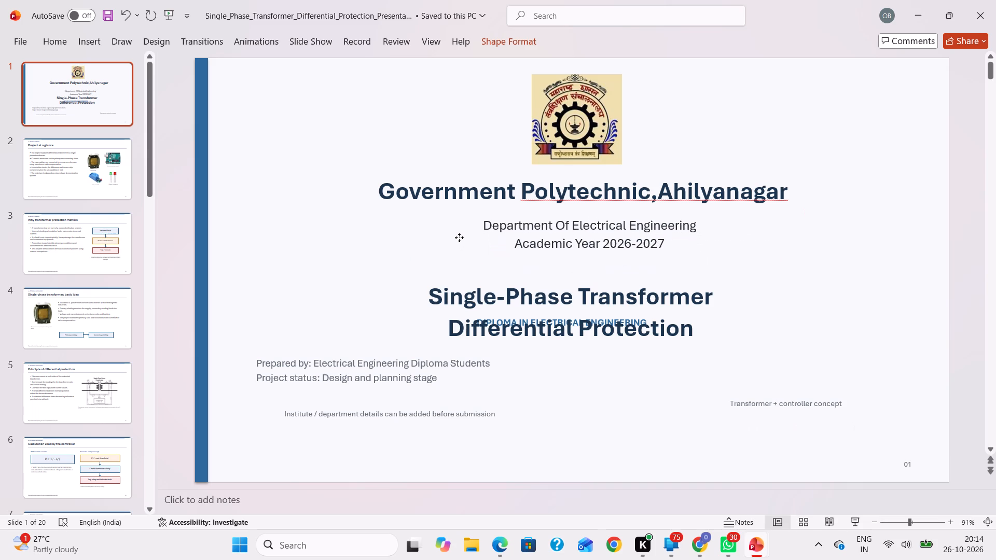
{"action": "left_click_drag", "start_coordinate": [459, 237], "coordinate": [460, 237]}
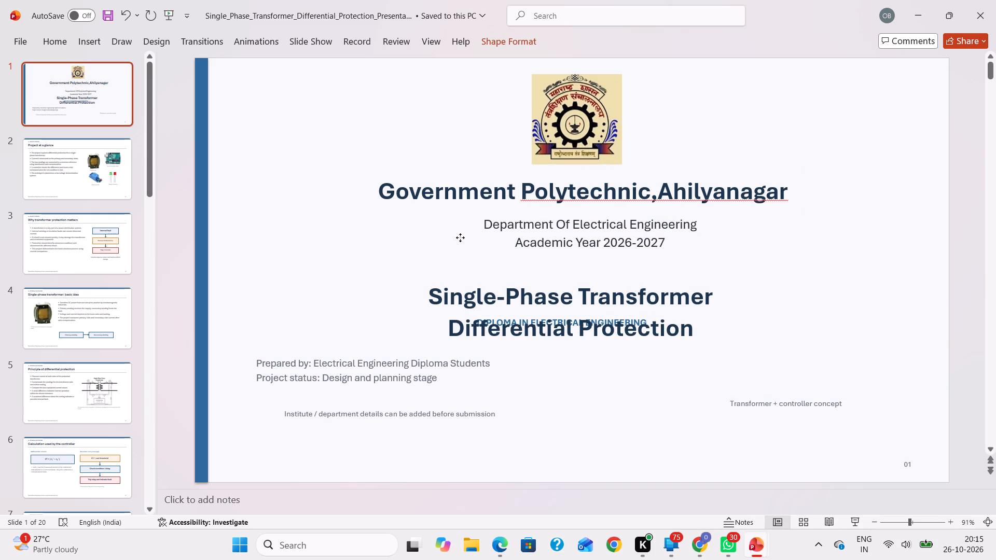
{"action": "left_click_drag", "start_coordinate": [460, 237], "coordinate": [458, 233]}
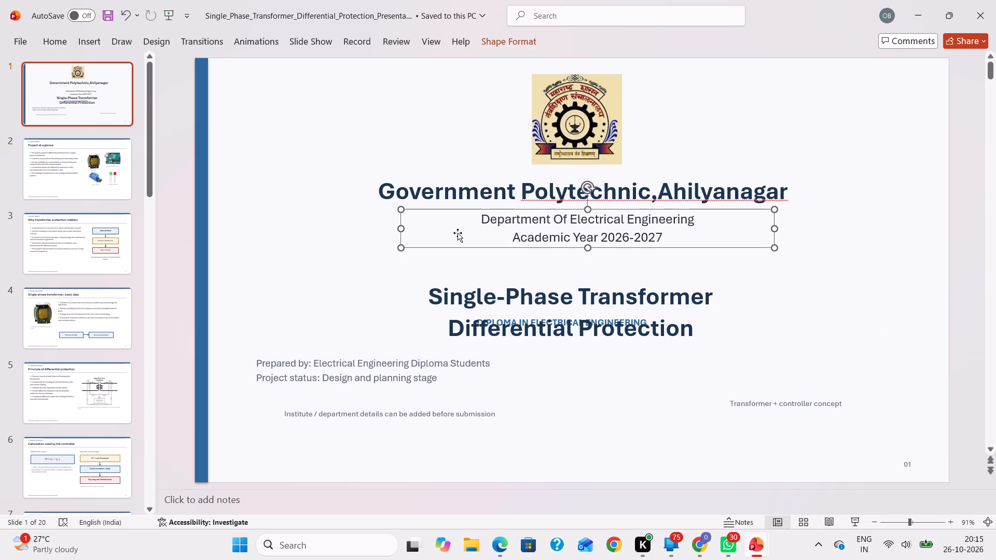
{"action": "left_click", "coordinate": [844, 299]}
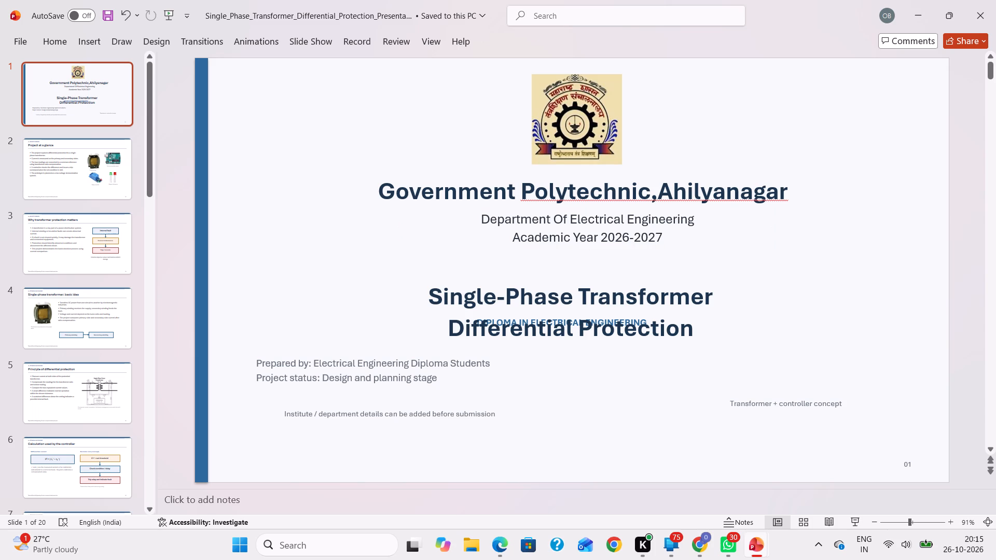
Select the "Single-Phase Transformer Differential Protection" text box on the title slide.
{"action": "left_click", "coordinate": [419, 314]}
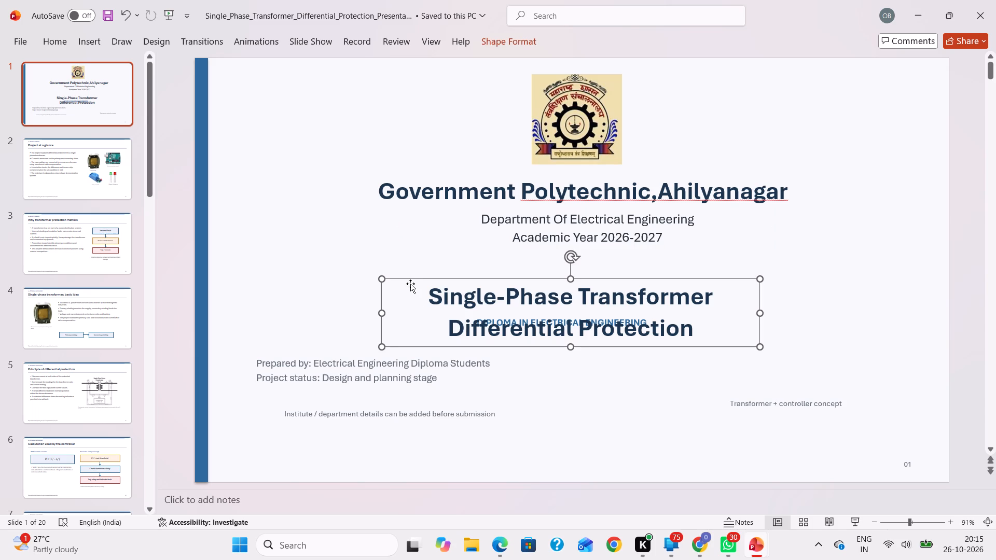
Move the "Single-Phase Transformer Differential Protection" title up, just below the academic year line and above the diploma line.
{"action": "left_click_drag", "start_coordinate": [422, 312], "coordinate": [417, 285]}
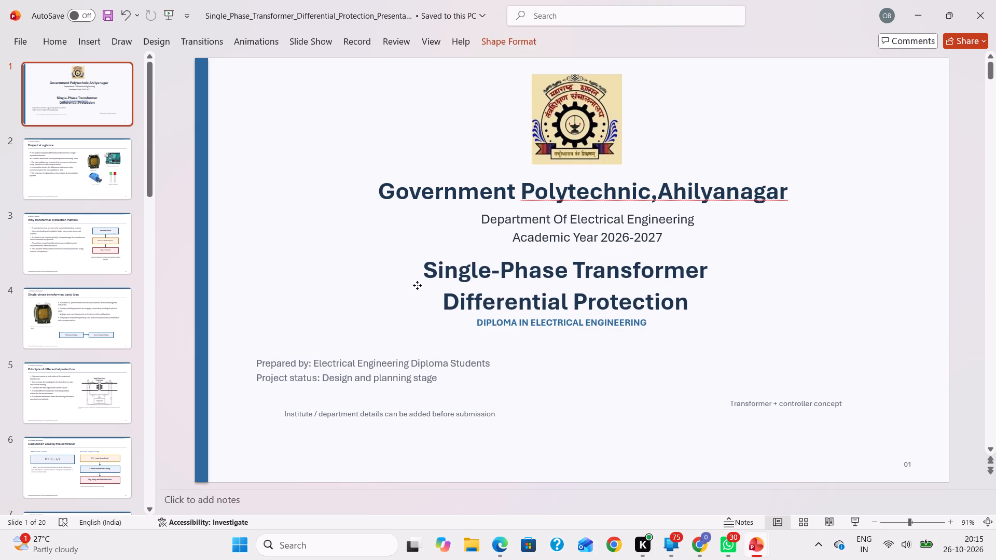
{"action": "left_click_drag", "start_coordinate": [417, 285], "coordinate": [420, 284]}
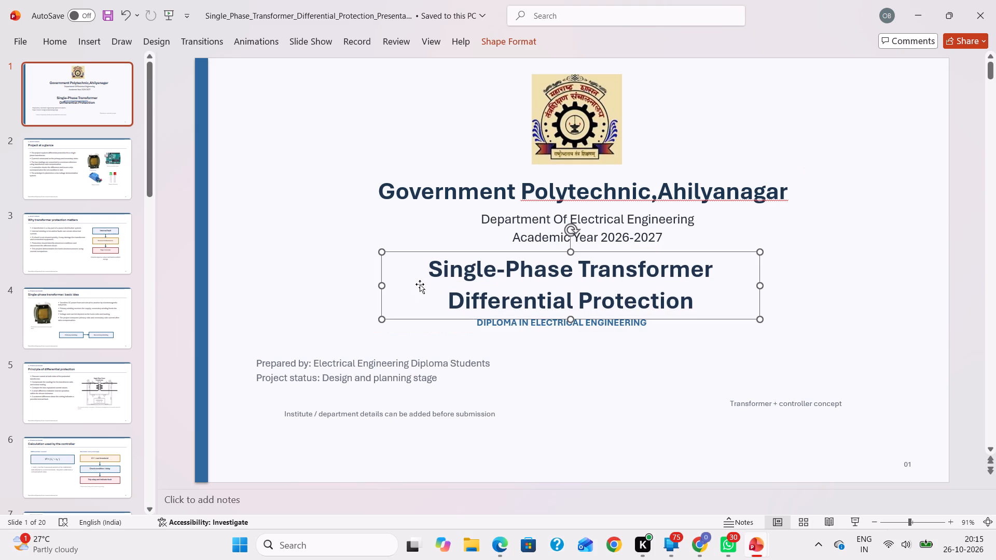
Place the text cursor at the end of the "DIPLOMA IN ELECTRICAL ENGINEERING" line below the project title.
{"action": "left_click_drag", "start_coordinate": [467, 347], "coordinate": [488, 321]}
{"action": "left_click", "coordinate": [488, 321]}
{"action": "double_click", "coordinate": [488, 321]}
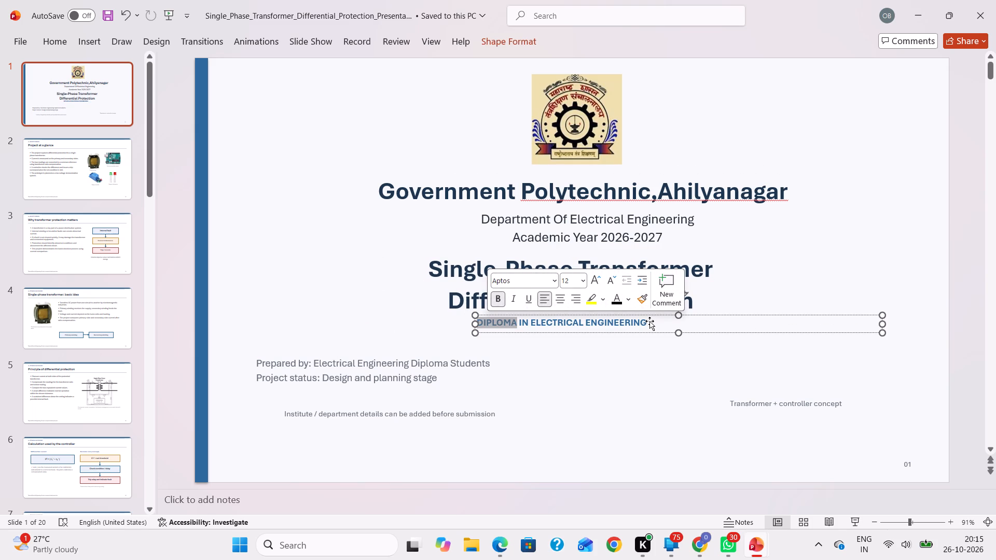
{"action": "double_click", "coordinate": [647, 318]}
{"action": "left_click", "coordinate": [650, 324]}
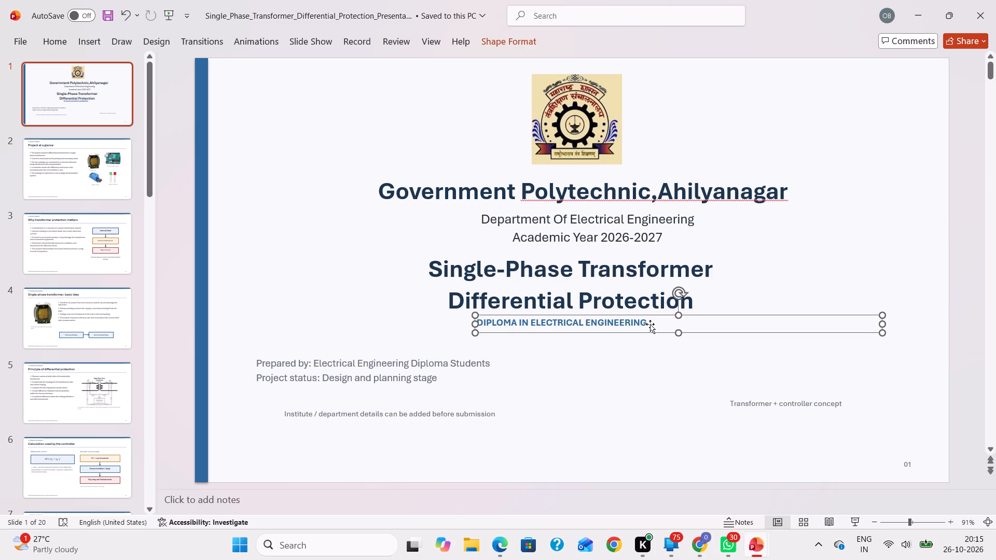
Delete the whole "DIPLOMA IN ELECTRICAL ENGINEERING" line below the project title.
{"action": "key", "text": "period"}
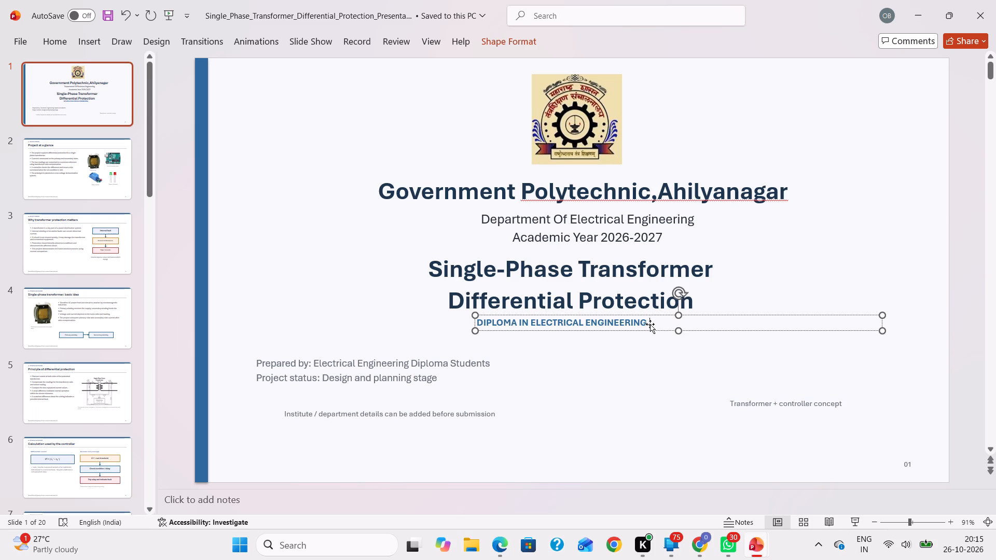
{"action": "left_click", "coordinate": [679, 330]}
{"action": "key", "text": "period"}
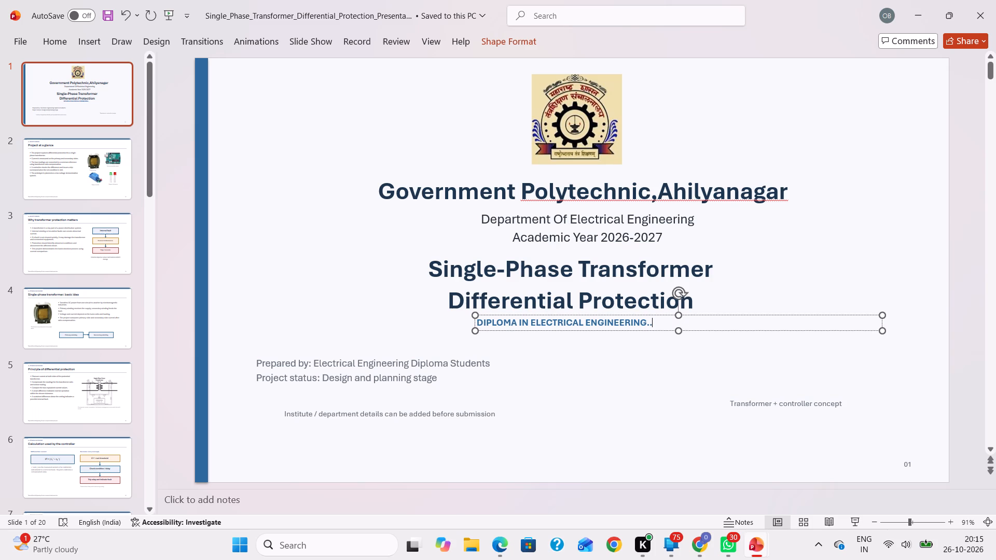
{"action": "key", "text": "BackSpace"}
{"action": "key", "text": "BackSpace"}
{"action": "key", "text": "BackSpace"}
{"action": "key", "text": "BackSpace"}
{"action": "key", "text": "BackSpace"}
{"action": "key", "text": "BackSpace"}
{"action": "key", "text": "BackSpace"}
{"action": "key", "text": "BackSpace"}
{"action": "key", "text": "BackSpace"}
{"action": "key", "text": "BackSpace"}
{"action": "key", "text": "BackSpace"}
{"action": "key", "text": "BackSpace"}
{"action": "key", "text": "BackSpace"}
{"action": "key", "text": "BackSpace"}
{"action": "key", "text": "BackSpace"}
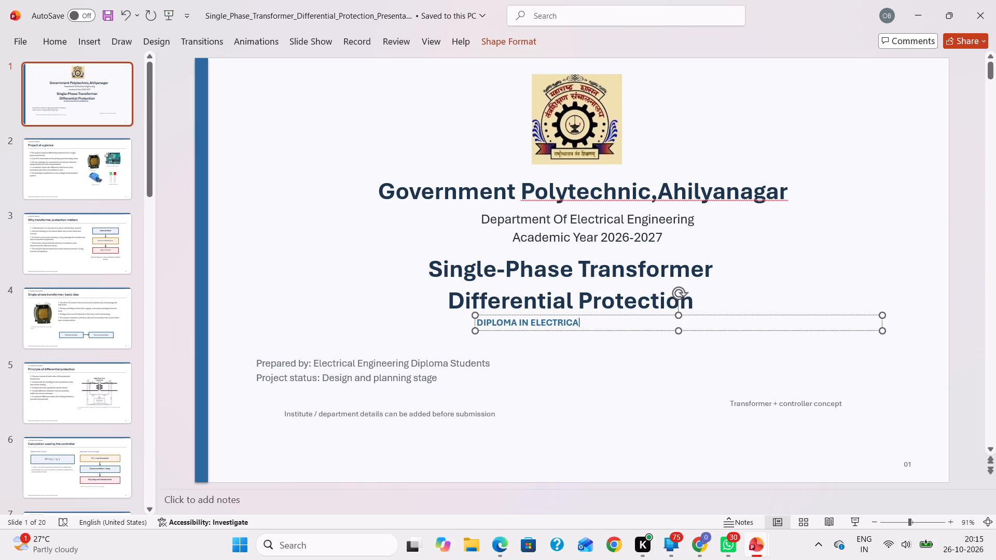
{"action": "key", "text": "BackSpace"}
{"action": "key", "text": "BackSpace"}
{"action": "key", "text": "BackSpace"}
{"action": "key", "text": "BackSpace"}
{"action": "key", "text": "BackSpace"}
{"action": "key", "text": "BackSpace"}
{"action": "key", "text": "BackSpace"}
{"action": "key", "text": "BackSpace"}
{"action": "key", "text": "BackSpace"}
{"action": "key", "text": "BackSpace"}
{"action": "key", "text": "BackSpace"}
{"action": "key", "text": "BackSpace"}
{"action": "key", "text": "BackSpace"}
{"action": "key", "text": "BackSpace"}
{"action": "key", "text": "BackSpace"}
{"action": "key", "text": "BackSpace"}
{"action": "key", "text": "BackSpace"}
{"action": "key", "text": "BackSpace"}
{"action": "key", "text": "BackSpace"}
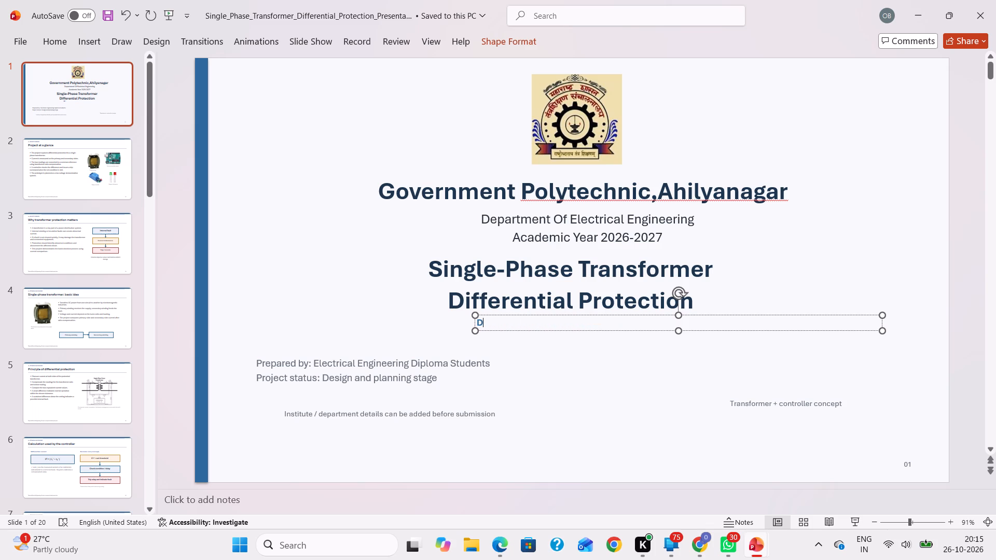
{"action": "key", "text": "BackSpace"}
{"action": "key", "text": "BackSpace"}
{"action": "key", "text": "BackSpace"}
Replace the prepared-by and status lines, the institute details note and the "Transformer + controller concept" caption each with a single period.
{"action": "left_click_drag", "start_coordinate": [258, 362], "coordinate": [486, 408]}
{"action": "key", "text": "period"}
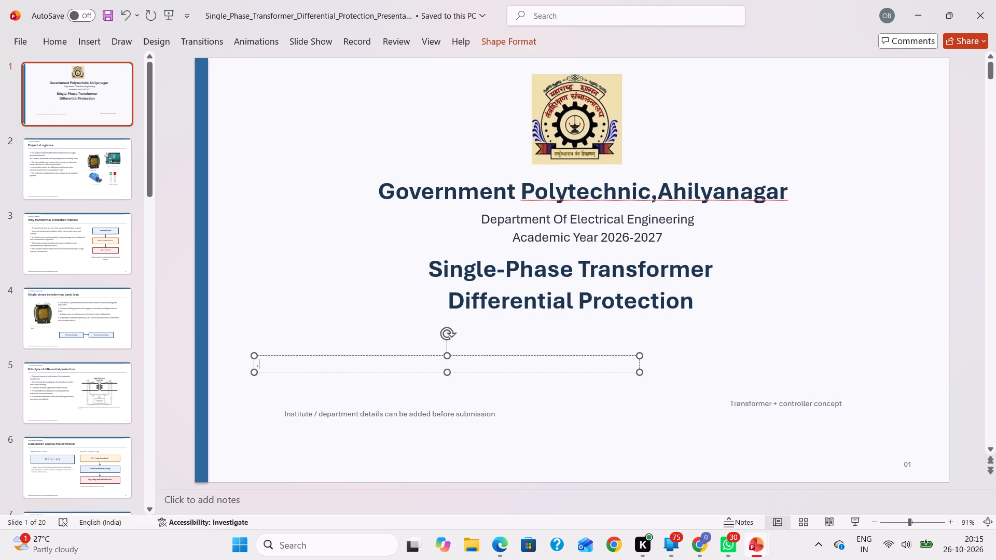
{"action": "left_click_drag", "start_coordinate": [285, 415], "coordinate": [540, 425]}
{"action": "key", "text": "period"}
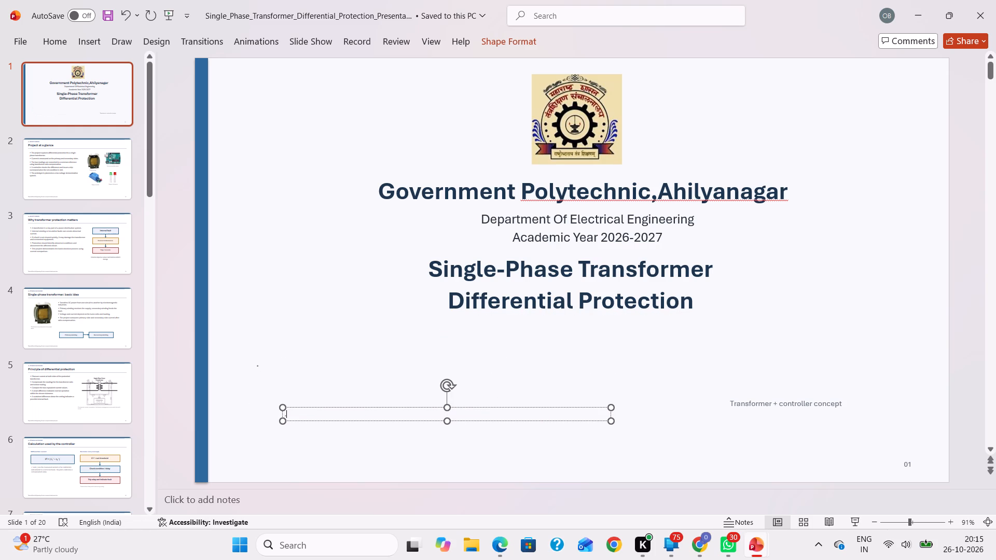
{"action": "left_click_drag", "start_coordinate": [732, 403], "coordinate": [849, 403]}
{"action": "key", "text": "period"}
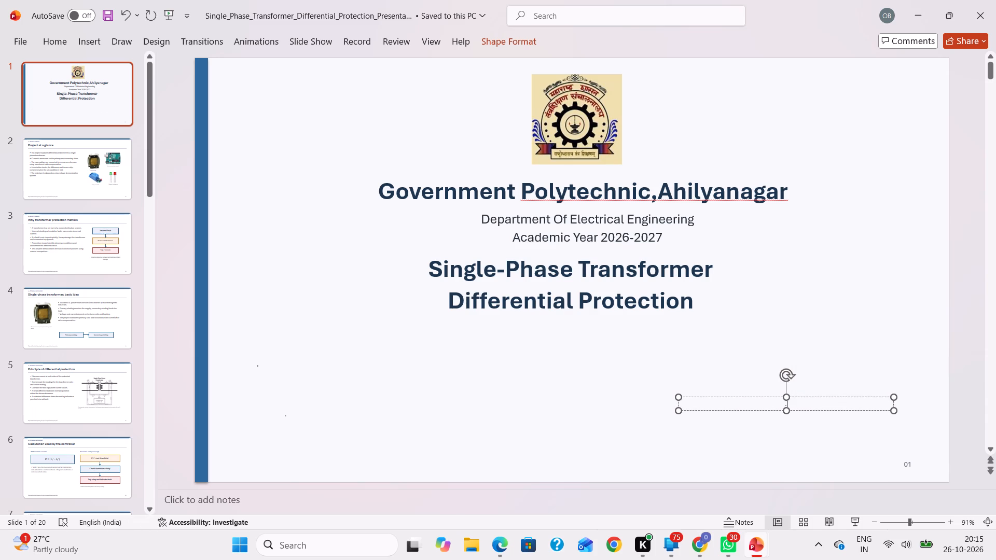
Remove the leftover period from the former "Prepared by" text box and deselect the box.
{"action": "left_click", "coordinate": [261, 366]}
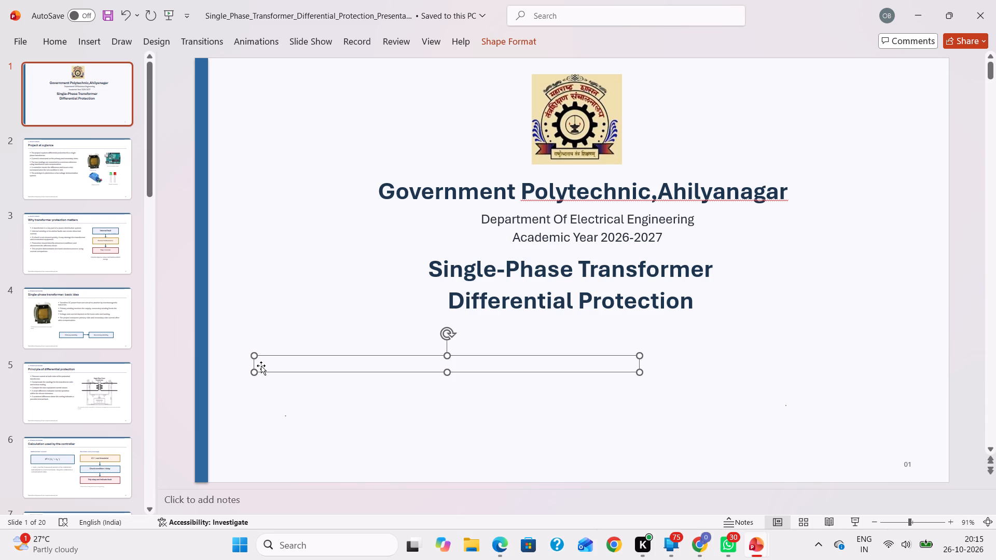
{"action": "key", "text": "BackSpace"}
{"action": "left_click", "coordinate": [475, 388]}
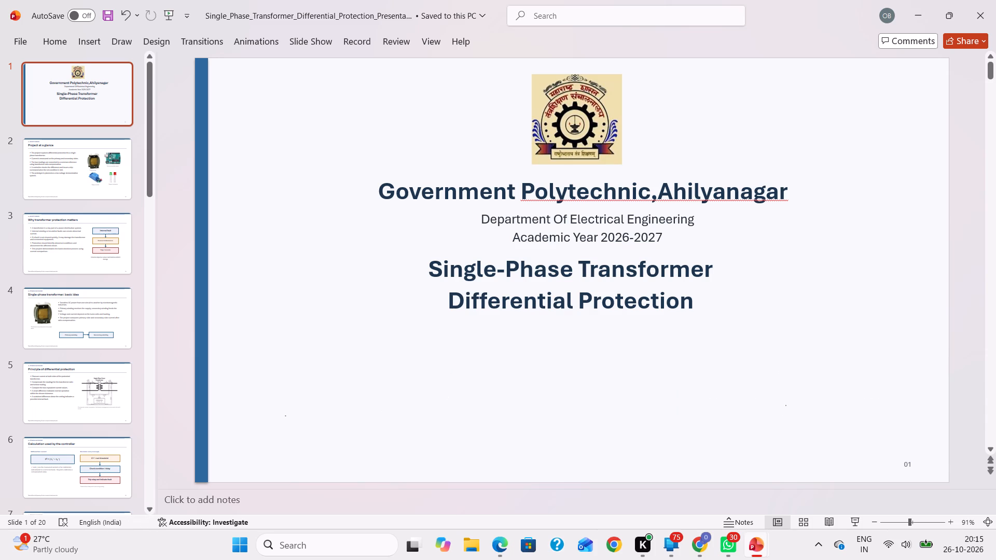
Start a new empty text box in the blank area below the project title.
{"action": "double_click", "coordinate": [487, 354]}
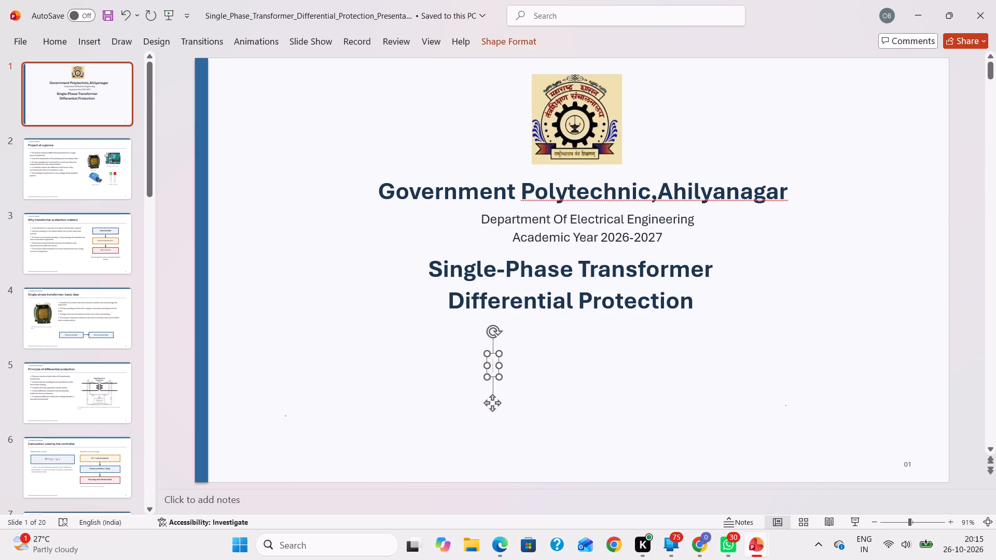
Enter "Presented By:" in the empty text box below the project title.
{"action": "type", "text": "Prese"}
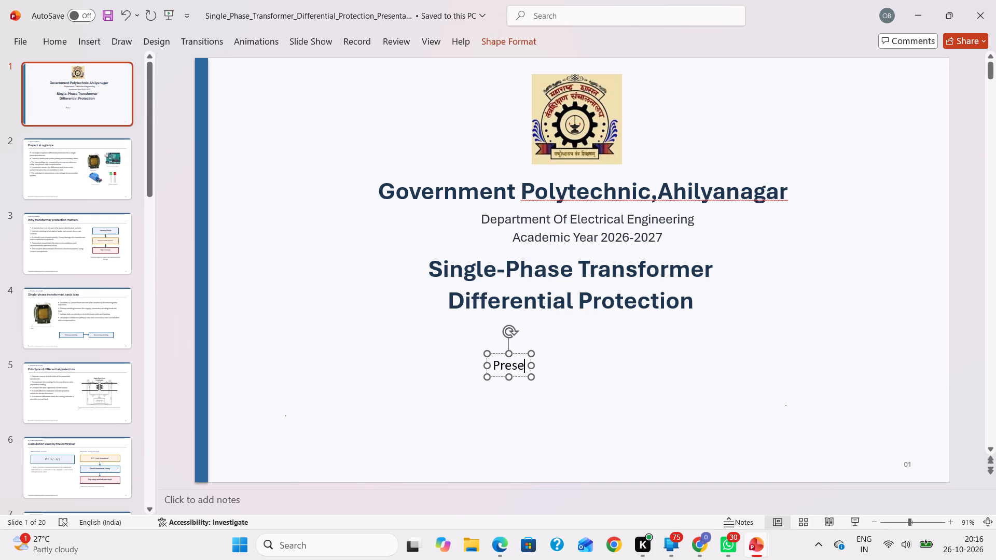
{"action": "type", "text": "nted"}
{"action": "key", "text": "space"}
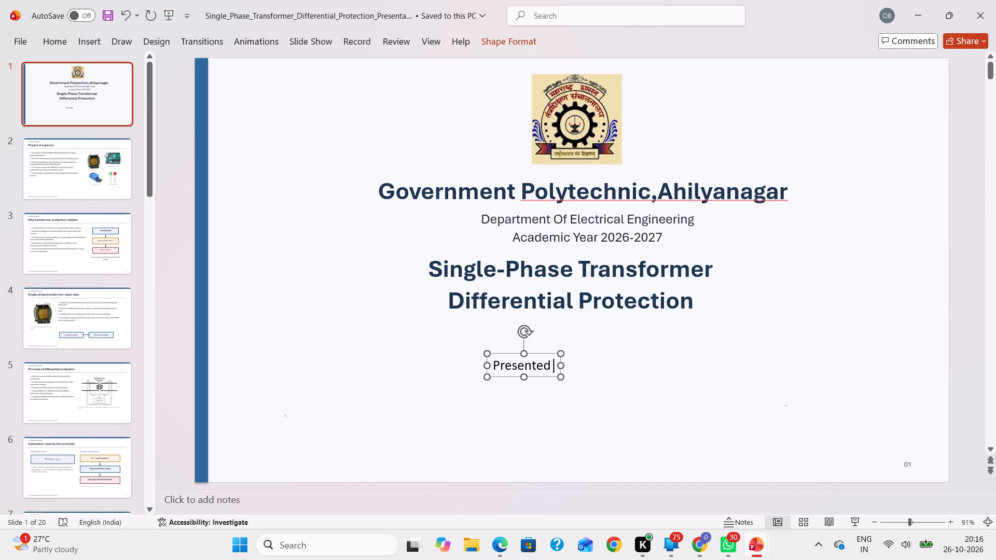
{"action": "type", "text": "By"}
{"action": "key", "text": "space"}
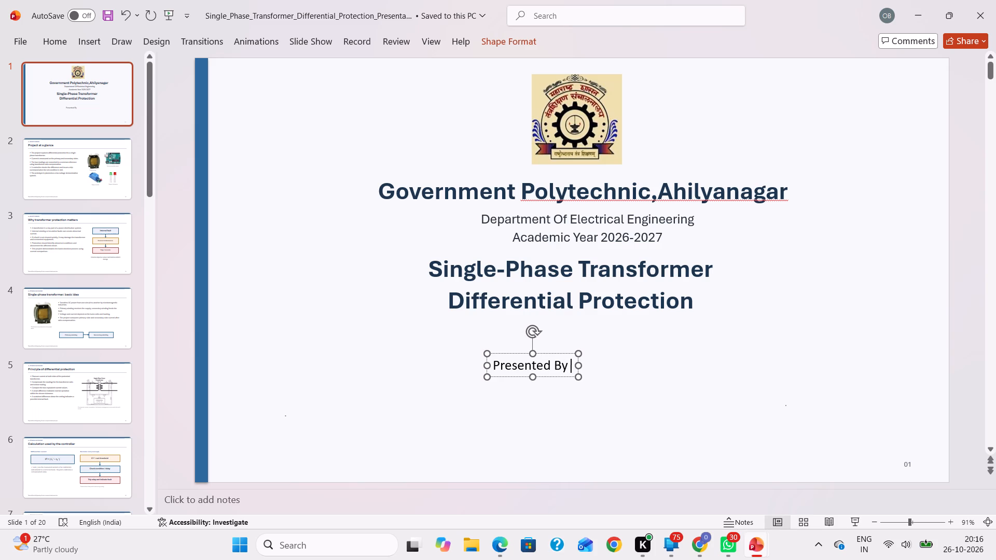
{"action": "key", "text": "shift+colon"}
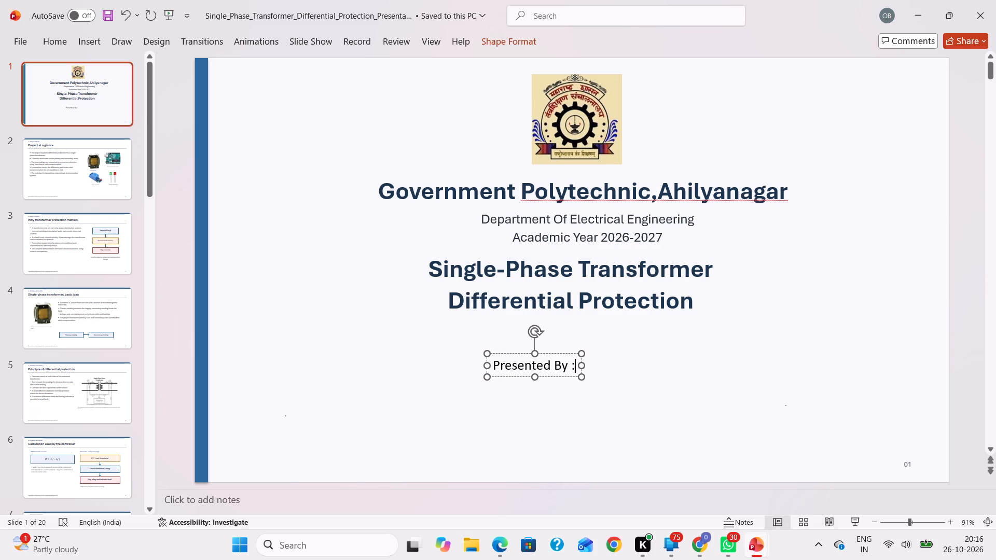
{"action": "key", "text": "BackSpace"}
{"action": "key", "text": "BackSpace"}
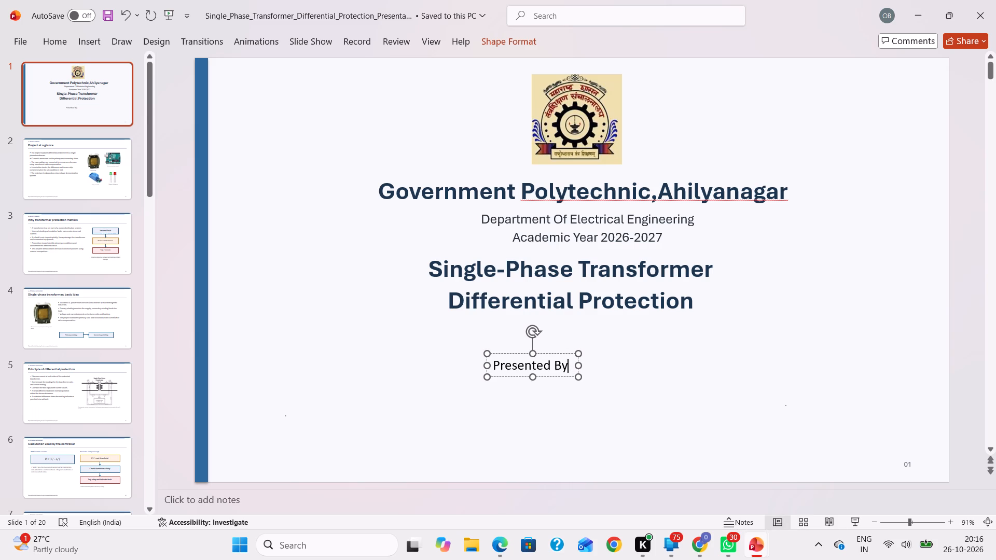
{"action": "key", "text": "shift+colon"}
Minimise the Single-Phase Transformer presentation window to bring up the other open presentation.
{"action": "left_click", "coordinate": [924, 27]}
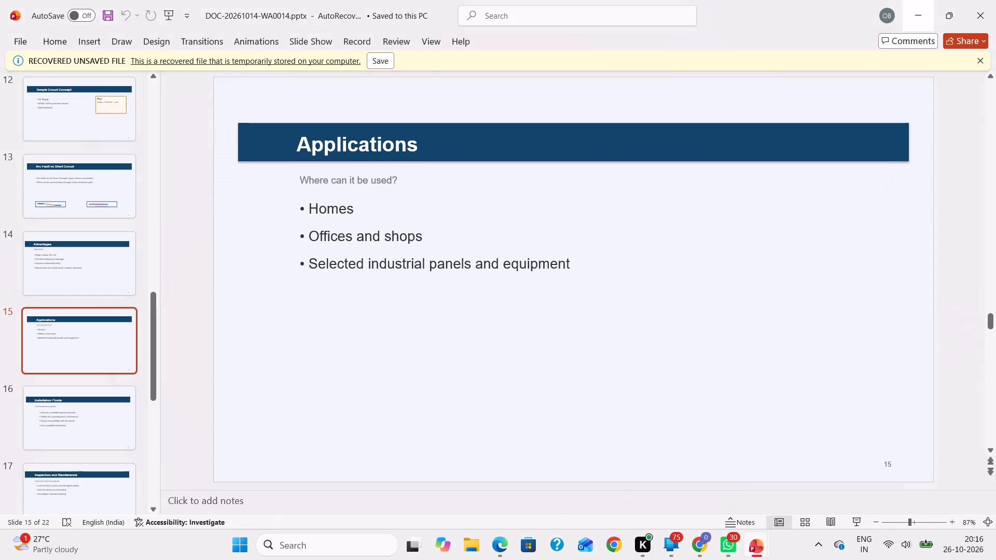
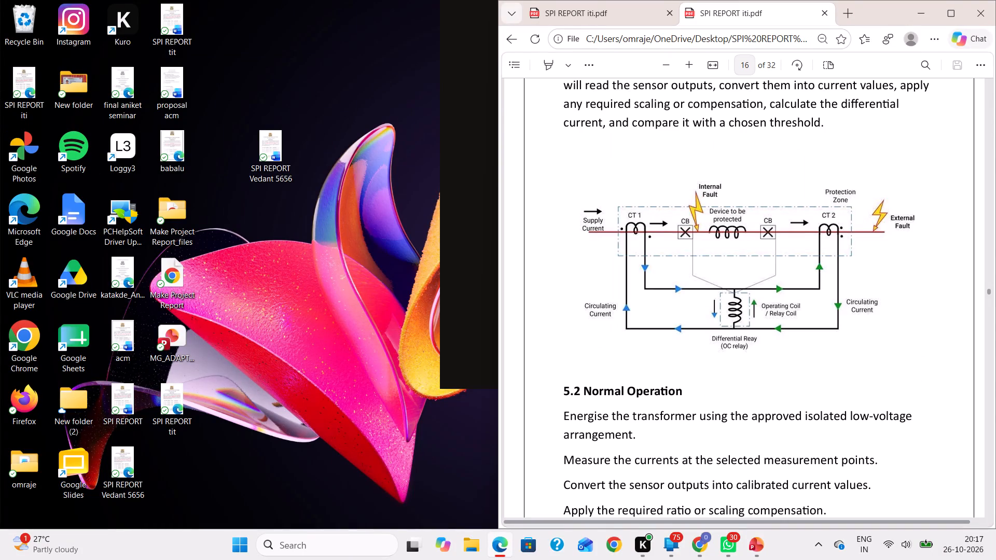
Find the certificate page's table of student names in the SPI REPORT iti PDF.
{"action": "scroll", "coordinate": [637, 509], "scroll_direction": "down", "scroll_amount": 6}
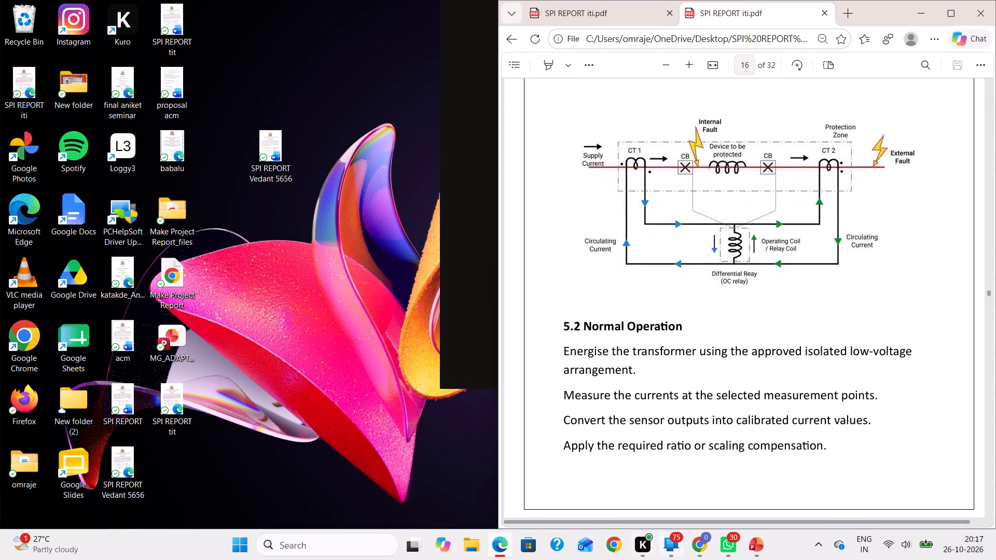
{"action": "scroll", "coordinate": [677, 472], "scroll_direction": "up", "scroll_amount": 20}
{"action": "scroll", "coordinate": [677, 472], "scroll_direction": "up", "scroll_amount": 19}
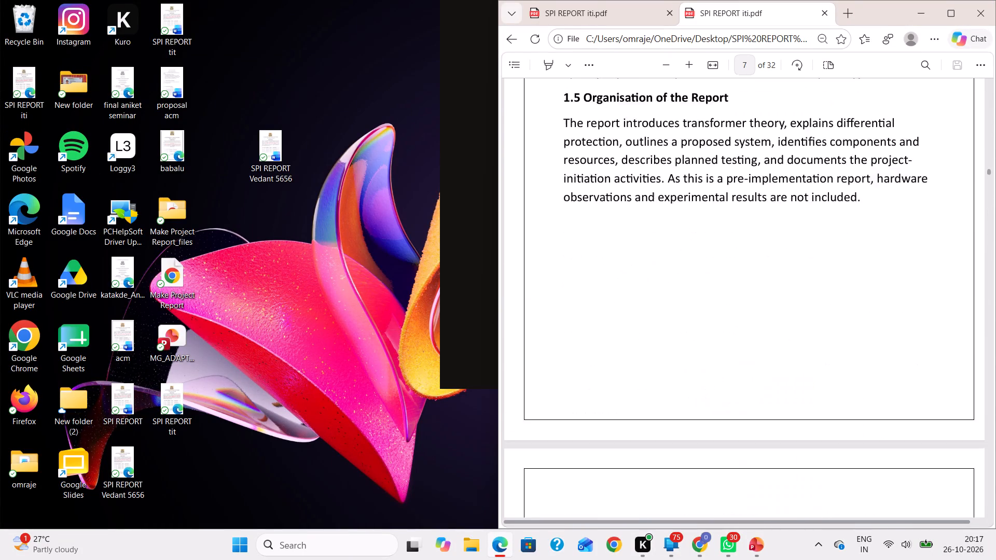
{"action": "scroll", "coordinate": [677, 472], "scroll_direction": "up", "scroll_amount": 14}
{"action": "scroll", "coordinate": [729, 383], "scroll_direction": "down", "scroll_amount": 1}
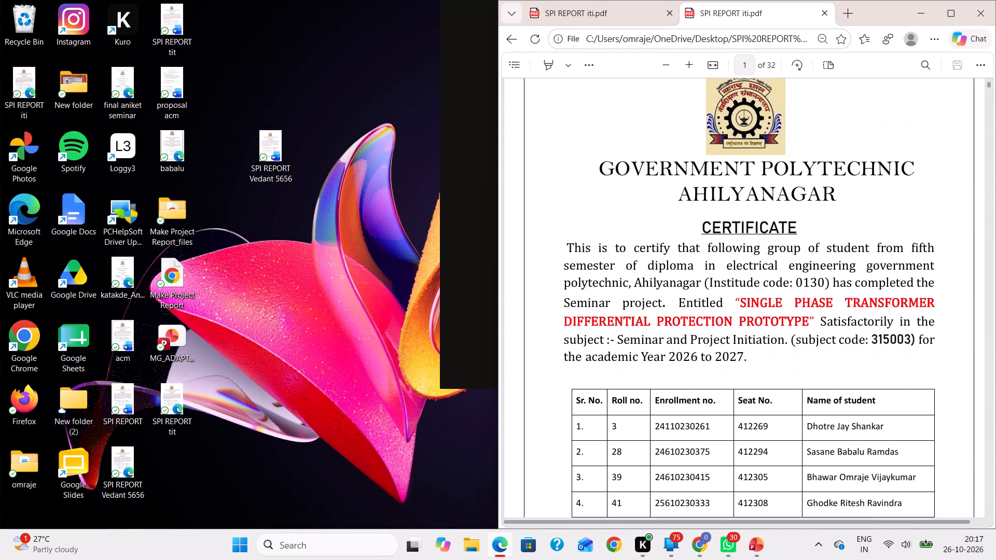
{"action": "scroll", "coordinate": [729, 383], "scroll_direction": "down", "scroll_amount": 1}
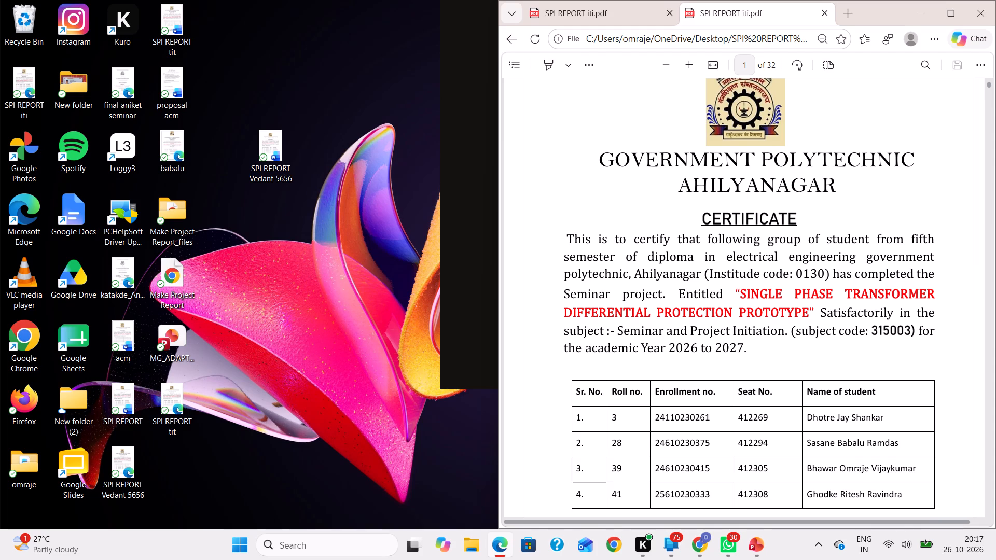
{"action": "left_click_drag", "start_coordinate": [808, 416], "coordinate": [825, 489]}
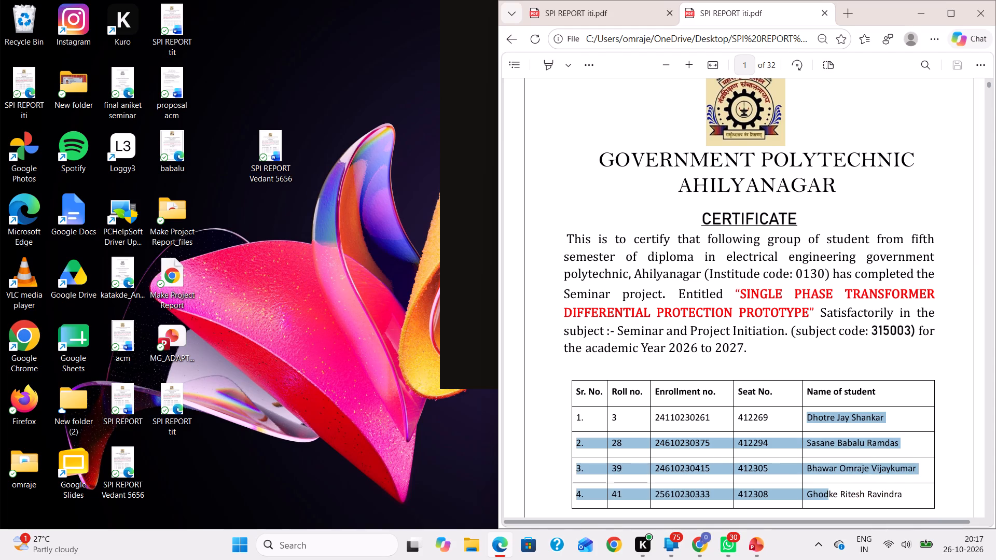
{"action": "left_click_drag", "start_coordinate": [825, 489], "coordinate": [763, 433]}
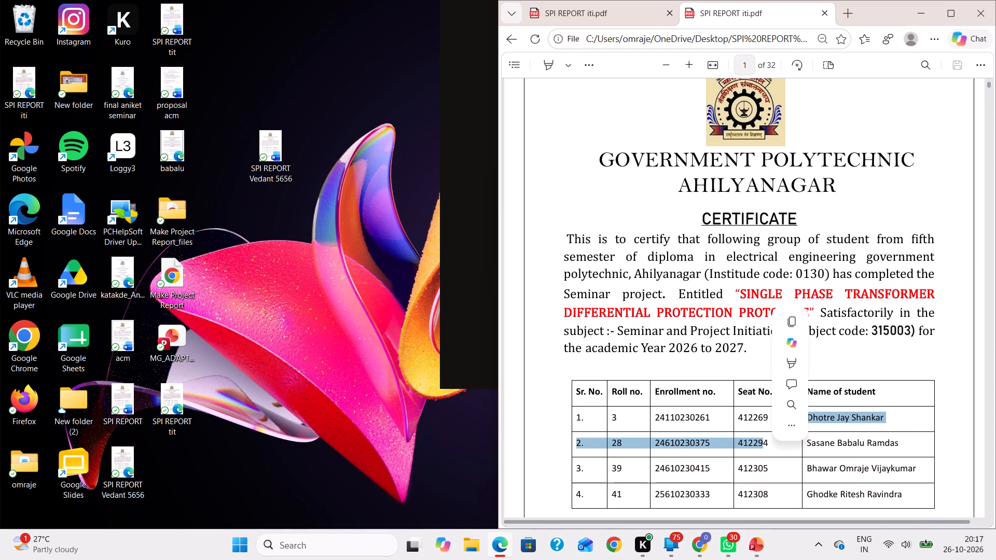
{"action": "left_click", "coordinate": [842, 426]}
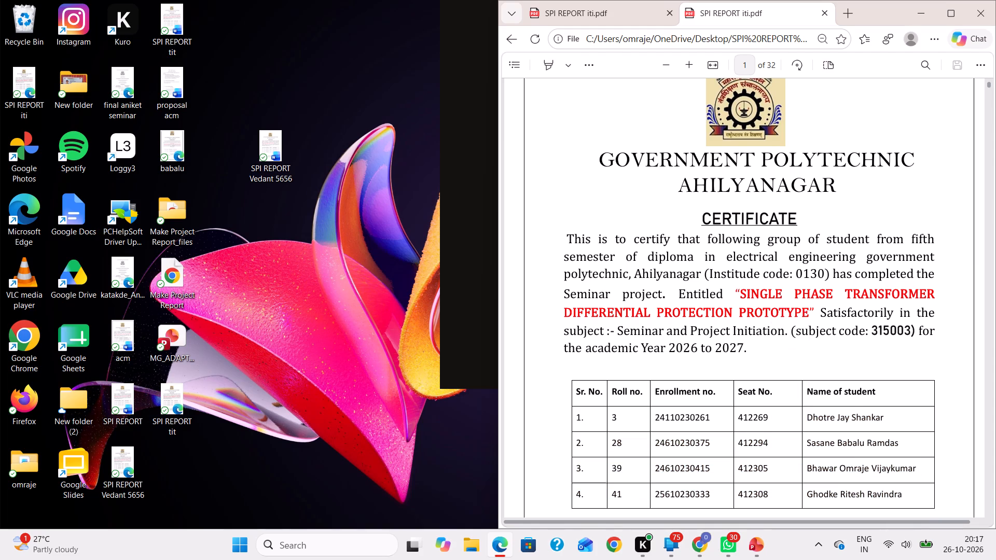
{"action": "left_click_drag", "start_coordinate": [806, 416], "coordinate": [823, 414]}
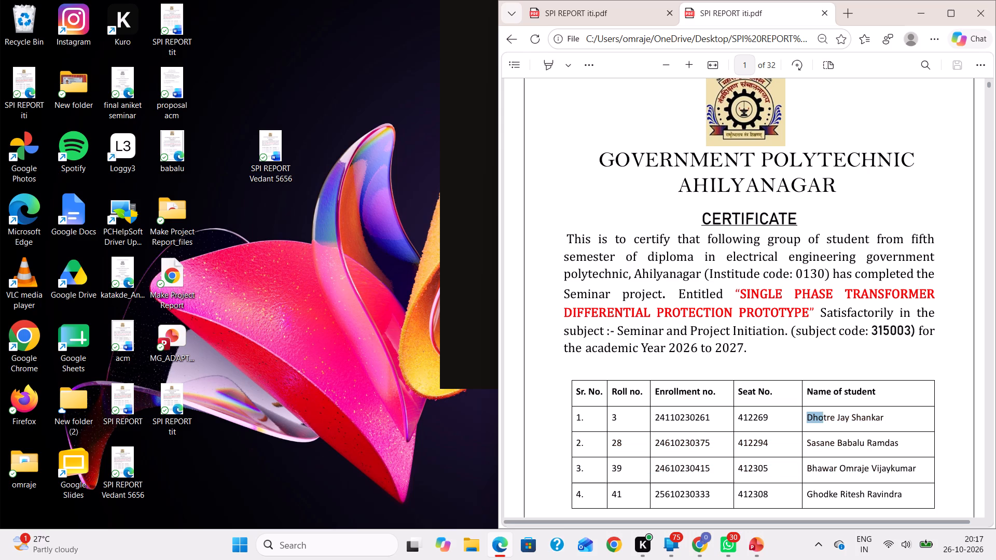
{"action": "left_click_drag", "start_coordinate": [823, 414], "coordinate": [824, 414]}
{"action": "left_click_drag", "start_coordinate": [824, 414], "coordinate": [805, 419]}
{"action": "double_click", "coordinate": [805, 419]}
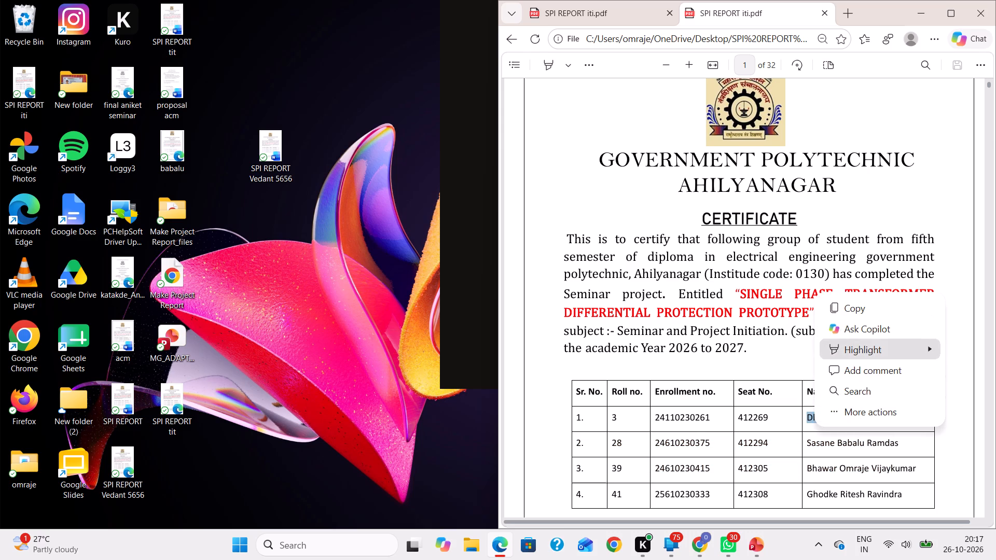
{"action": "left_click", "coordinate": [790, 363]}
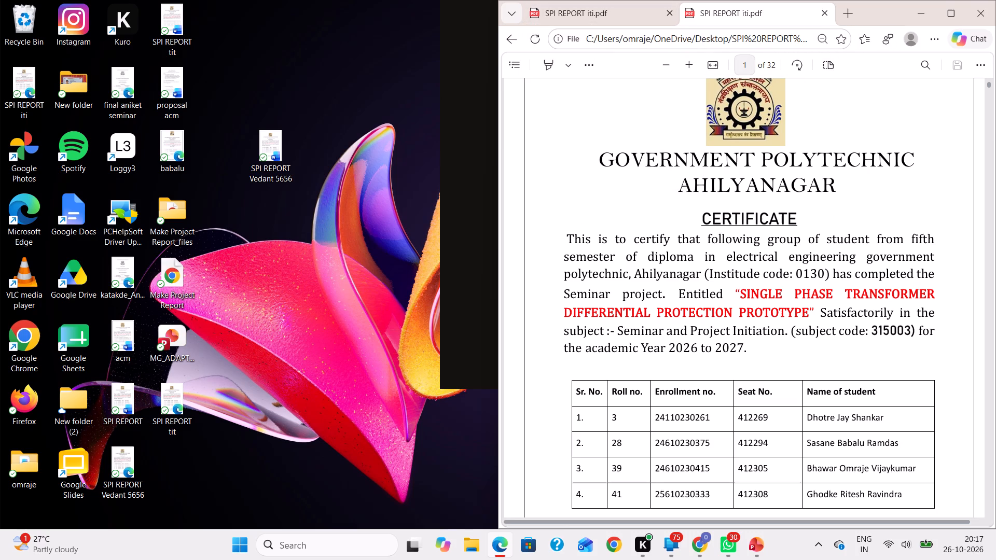
Reopen the Single-Phase Transformer presentation and arrange it side by side with the SPI REPORT iti PDF.
{"action": "left_click_drag", "start_coordinate": [890, 13], "coordinate": [428, 0]}
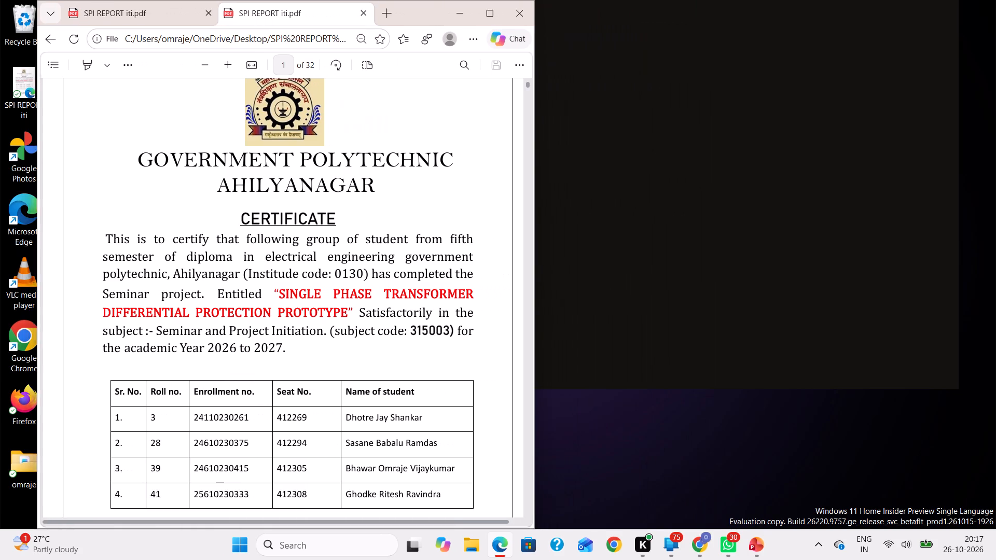
{"action": "left_click_drag", "start_coordinate": [428, 0], "coordinate": [406, 0]}
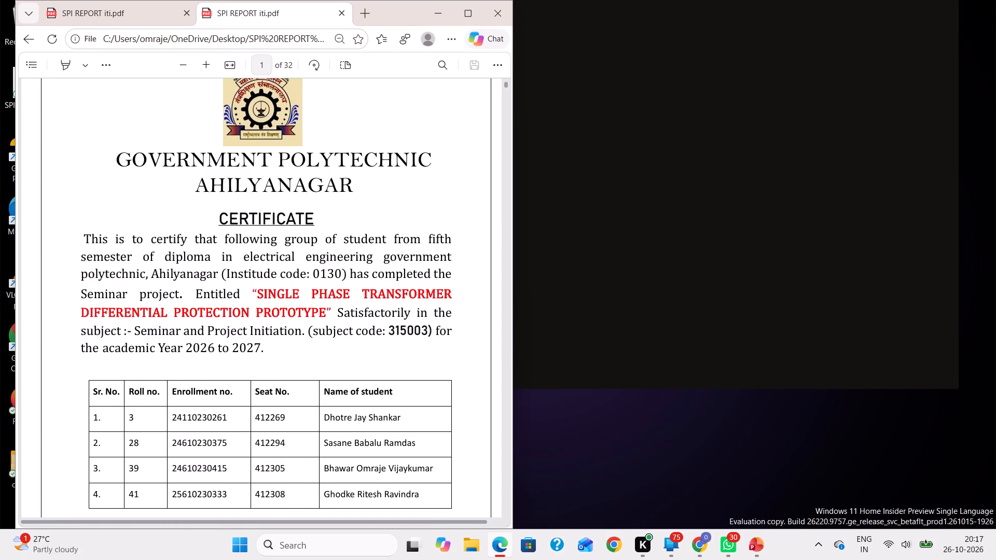
{"action": "left_click", "coordinate": [754, 547]}
{"action": "left_click", "coordinate": [881, 495]}
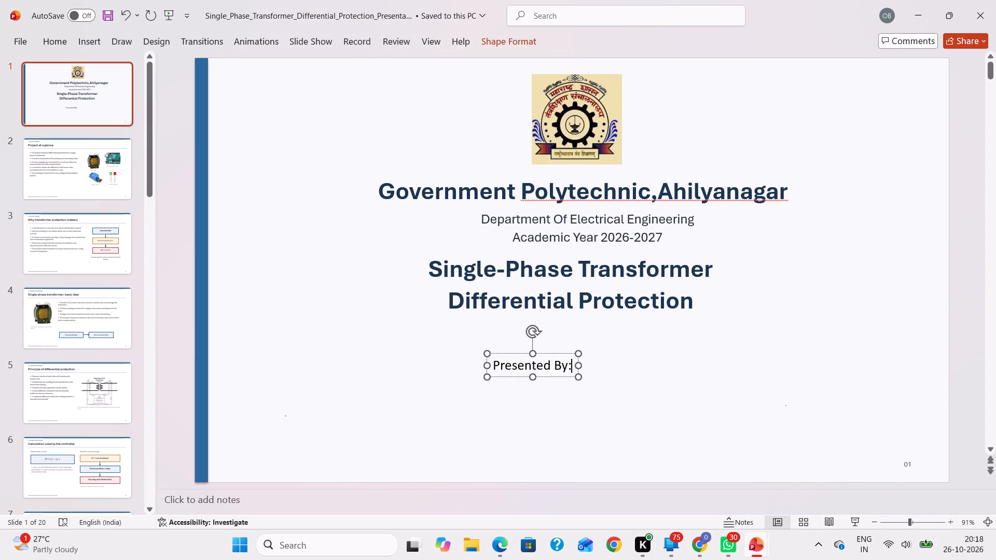
{"action": "left_click", "coordinate": [952, 14]}
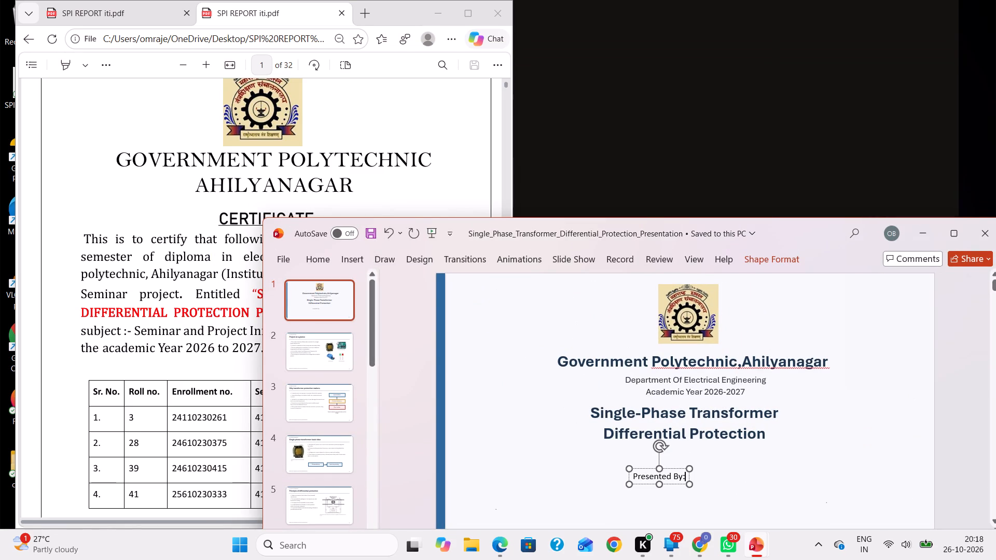
{"action": "left_click", "coordinate": [895, 253]}
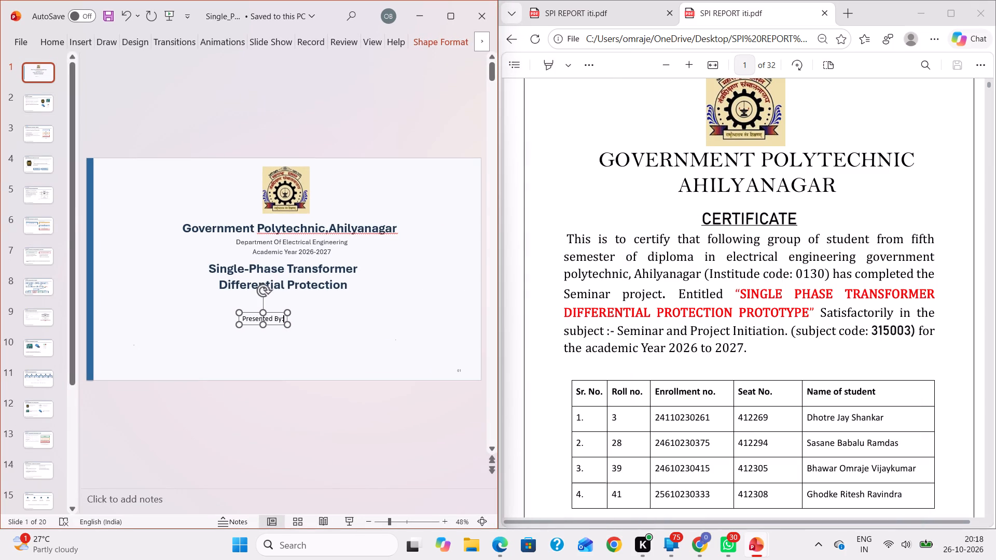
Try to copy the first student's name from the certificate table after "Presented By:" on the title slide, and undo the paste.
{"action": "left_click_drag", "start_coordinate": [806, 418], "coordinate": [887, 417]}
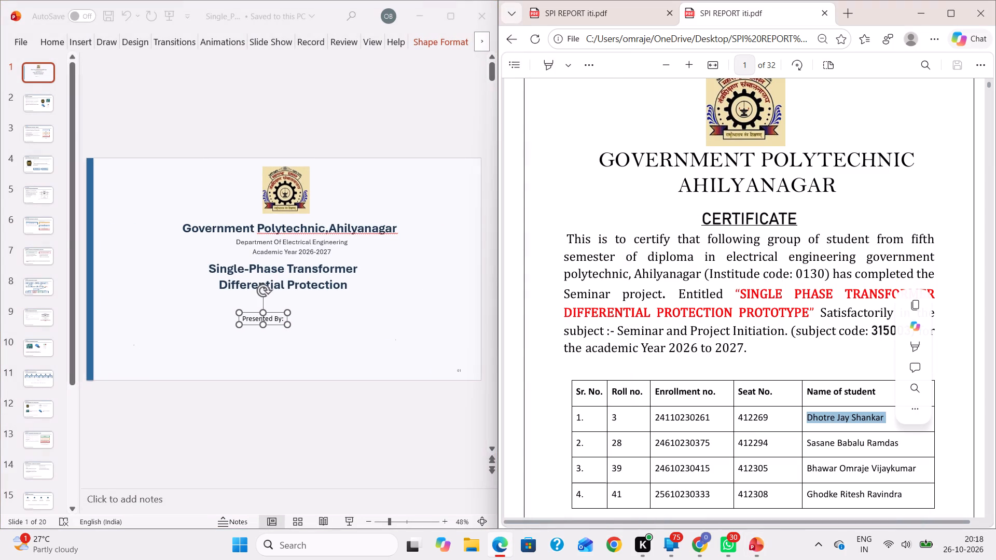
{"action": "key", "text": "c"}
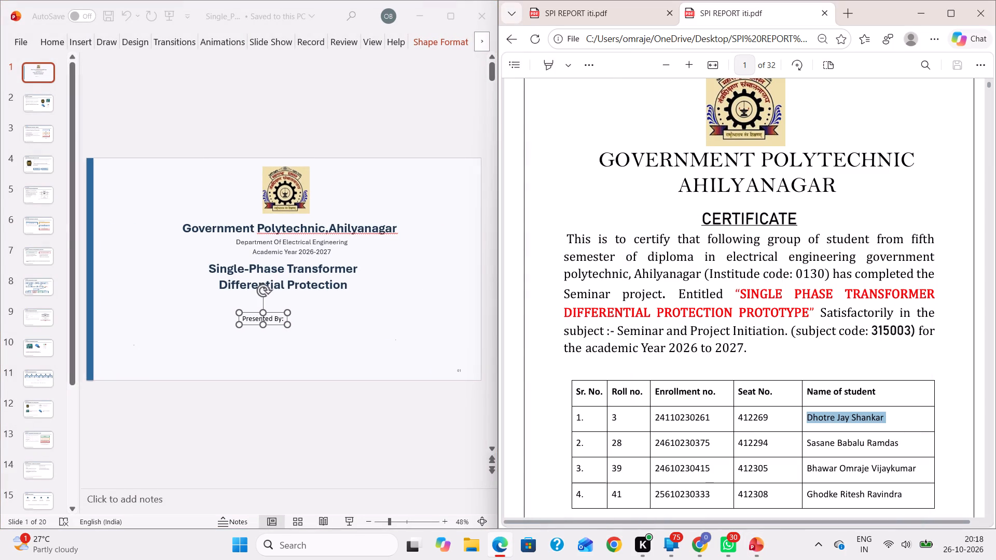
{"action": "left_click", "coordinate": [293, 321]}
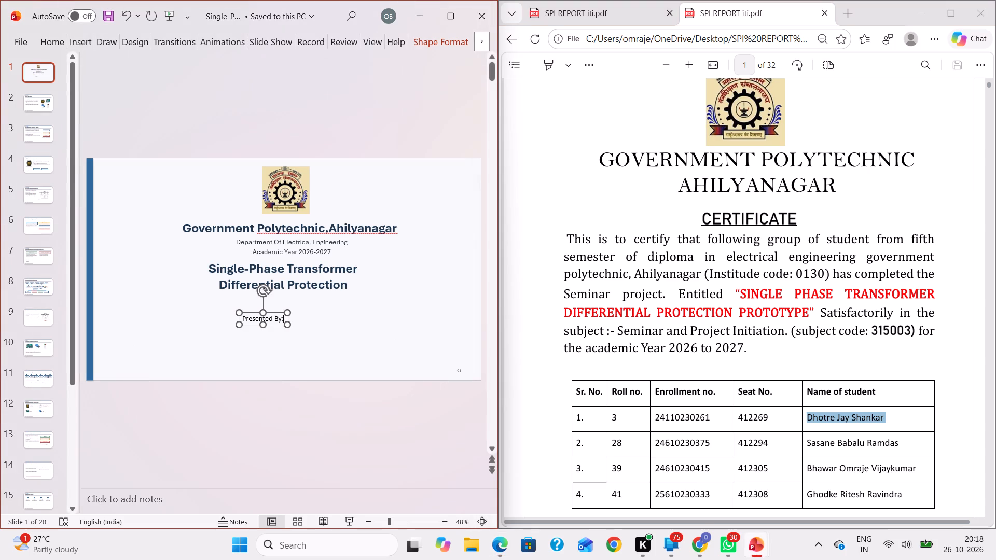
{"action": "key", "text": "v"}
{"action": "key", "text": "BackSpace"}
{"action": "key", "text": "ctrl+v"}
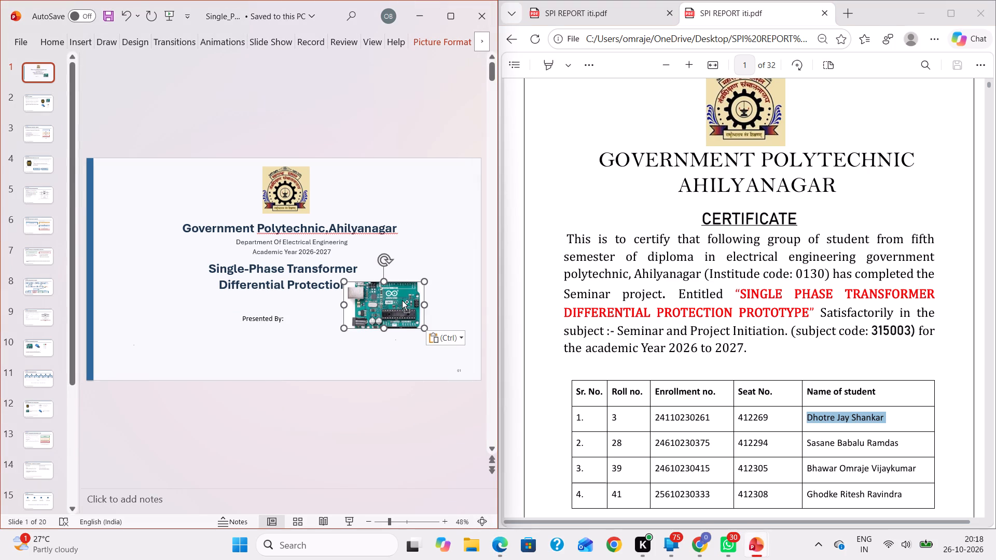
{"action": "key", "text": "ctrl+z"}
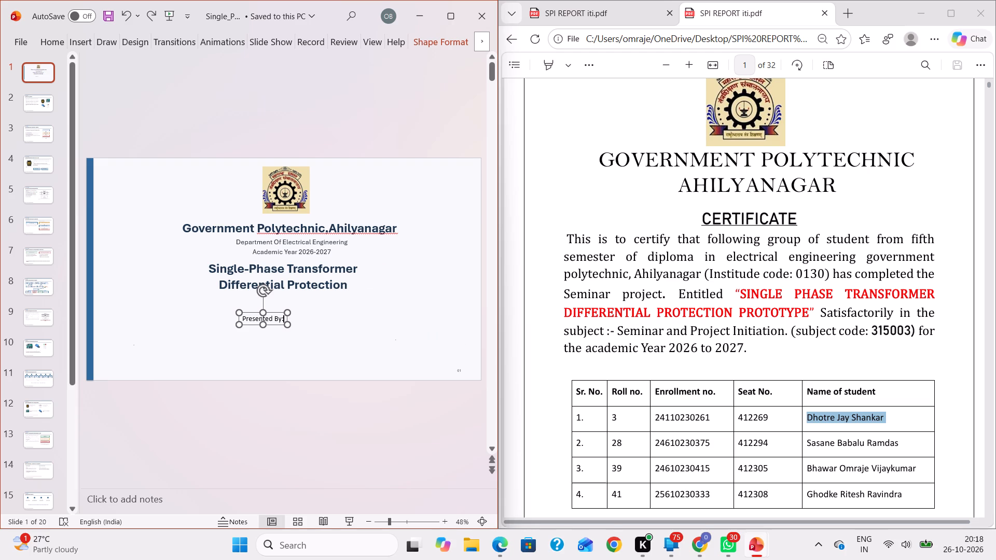
Copy the first student's name from the certificate table, paste it directly after "Presented By:" on the title slide, and add a comma.
{"action": "double_click", "coordinate": [814, 416]}
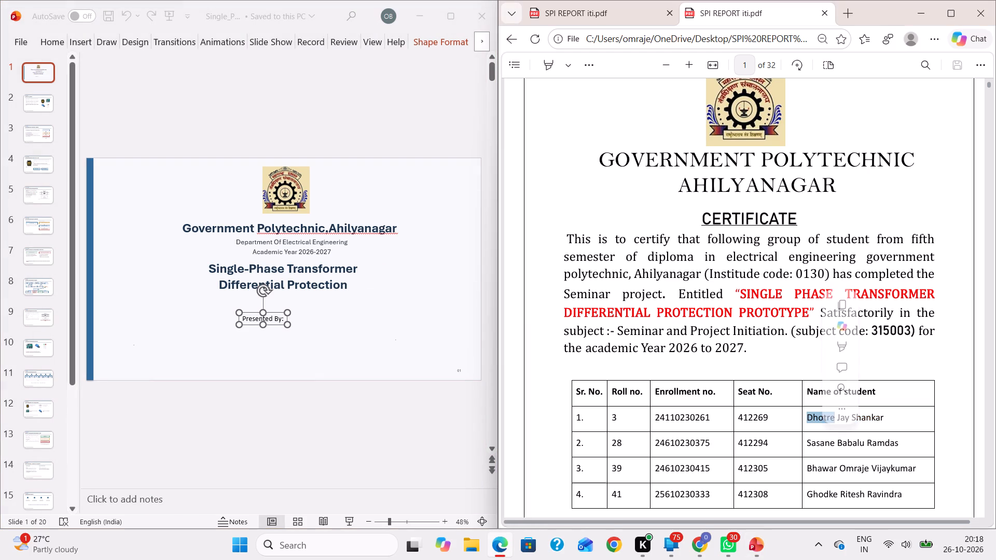
{"action": "left_click_drag", "start_coordinate": [881, 433], "coordinate": [798, 396]}
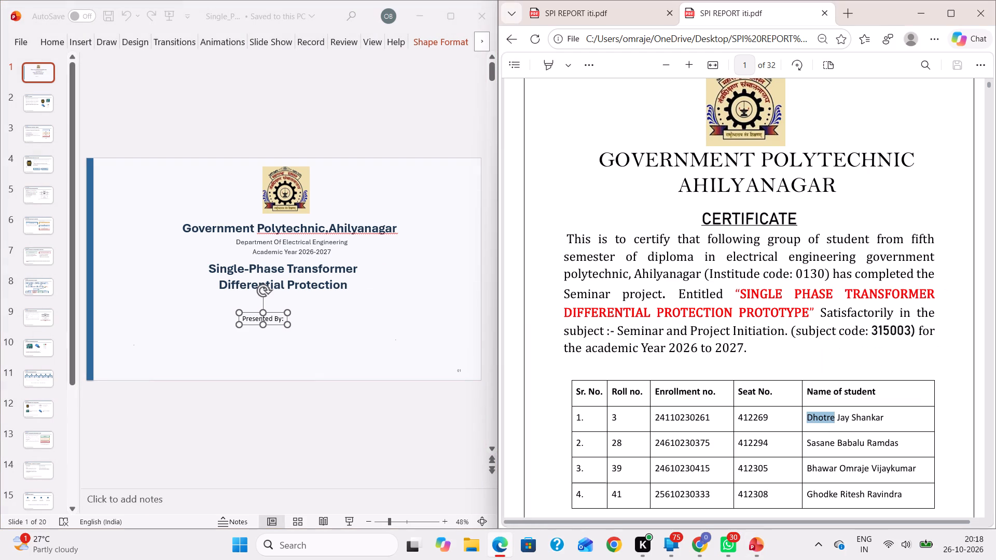
{"action": "left_click_drag", "start_coordinate": [798, 396], "coordinate": [809, 417]}
{"action": "left_click_drag", "start_coordinate": [809, 417], "coordinate": [882, 416]}
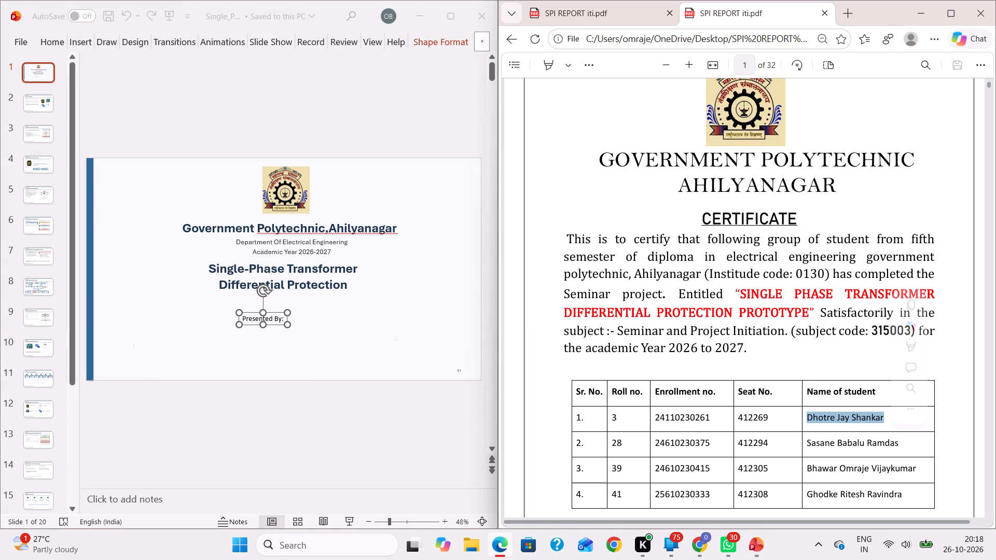
{"action": "key", "text": "ctrl+c"}
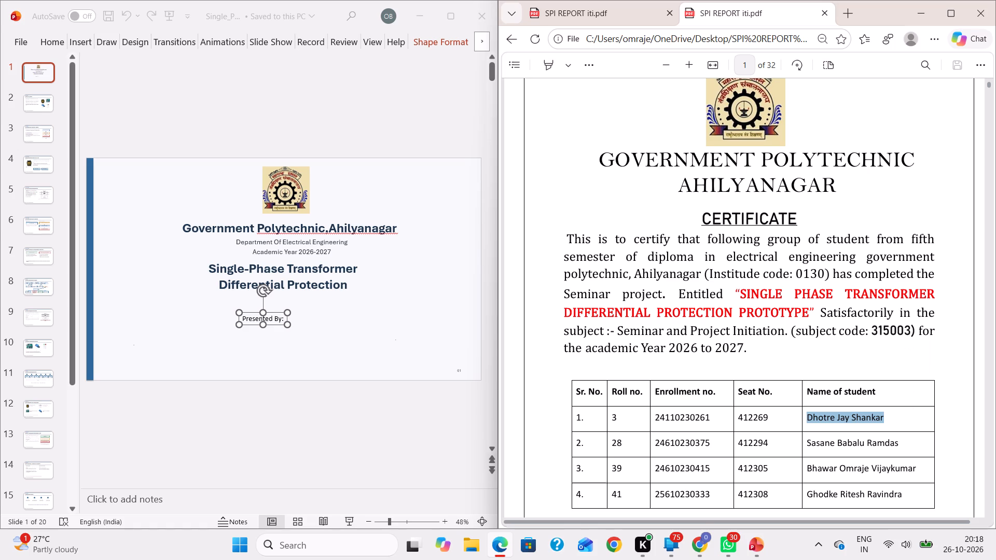
{"action": "left_click", "coordinate": [283, 318]}
{"action": "key", "text": "ctrl+v"}
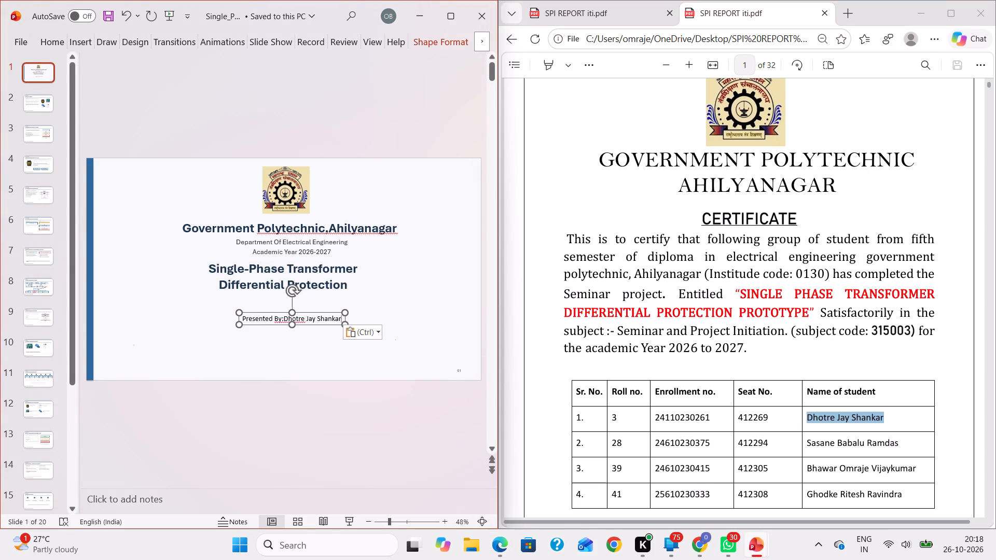
{"action": "key", "text": "comma"}
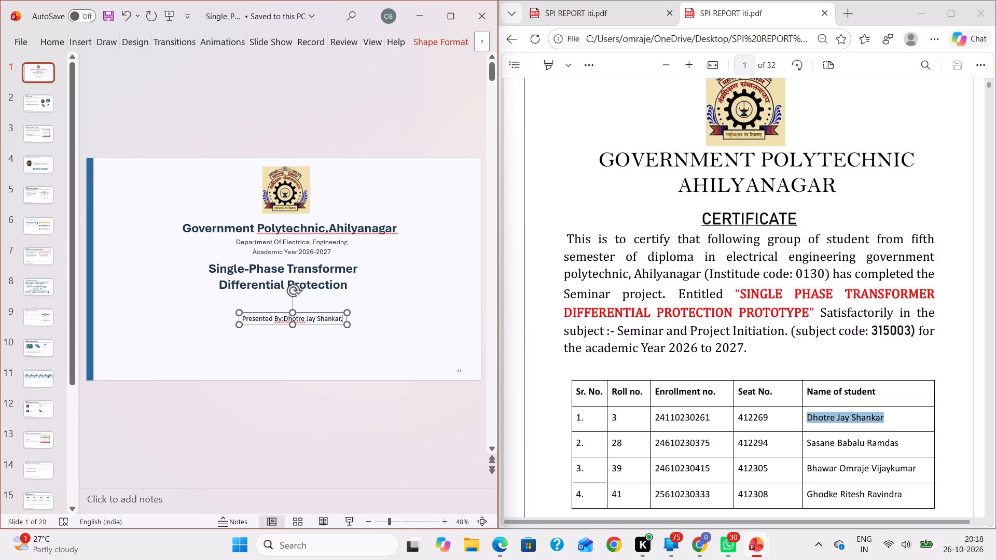
Copy the second student's name from the certificate table and paste it on a new line under the first, removing the trailing comma.
{"action": "left_click_drag", "start_coordinate": [807, 443], "coordinate": [819, 443]}
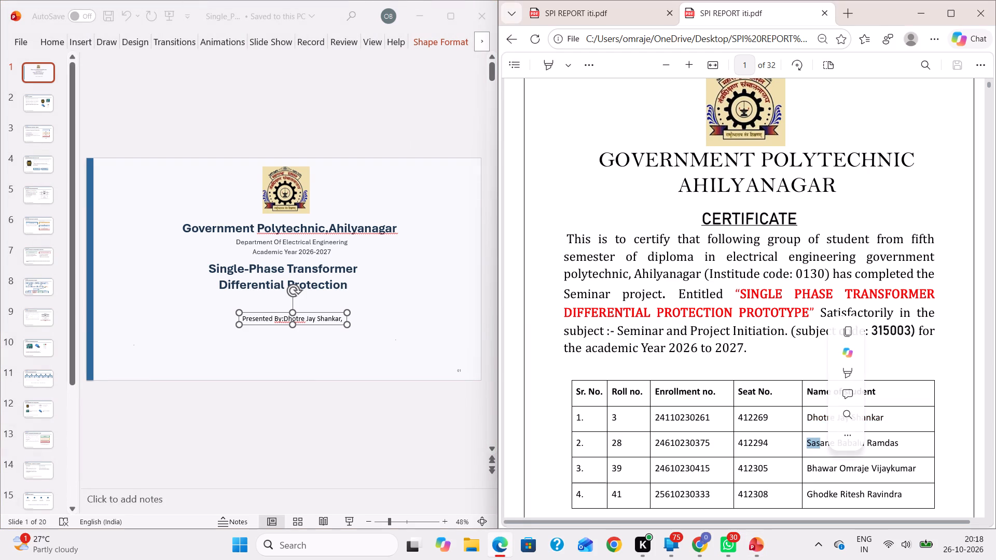
{"action": "double_click", "coordinate": [809, 443]}
{"action": "left_click_drag", "start_coordinate": [809, 443], "coordinate": [839, 475]}
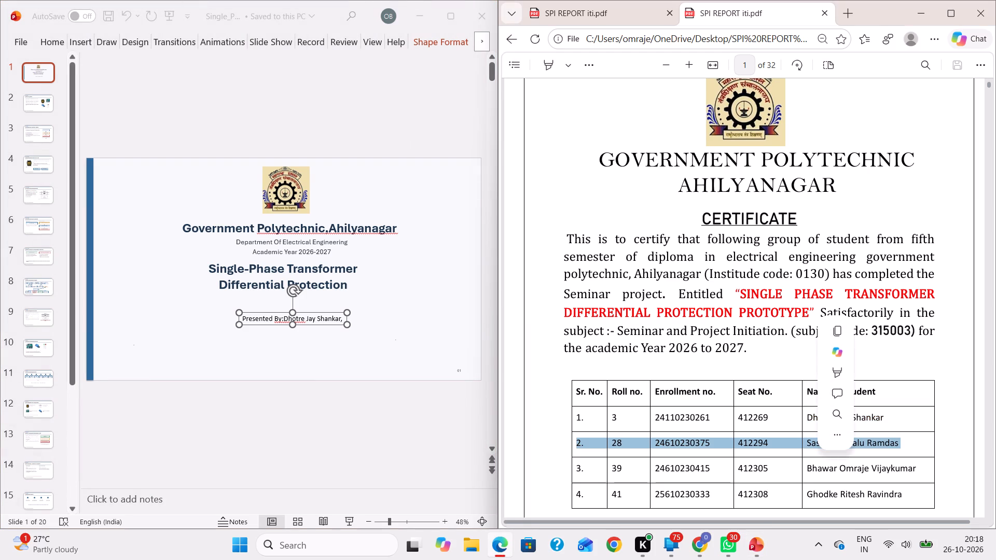
{"action": "left_click_drag", "start_coordinate": [839, 475], "coordinate": [837, 475]}
{"action": "left_click", "coordinate": [837, 475]}
{"action": "left_click_drag", "start_coordinate": [811, 445], "coordinate": [882, 441]}
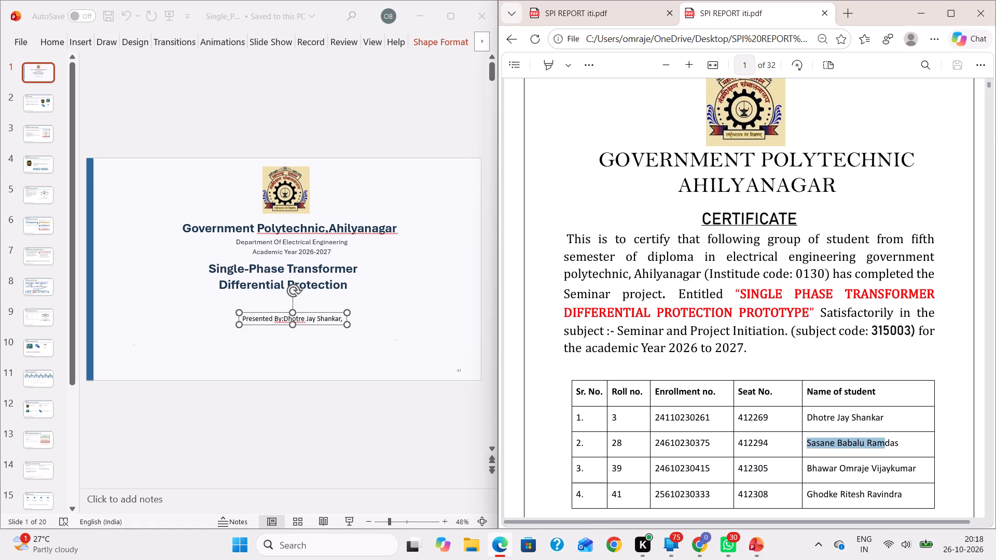
{"action": "left_click_drag", "start_coordinate": [882, 441], "coordinate": [904, 449]}
{"action": "key", "text": "ctrl+c"}
{"action": "left_click", "coordinate": [340, 317]}
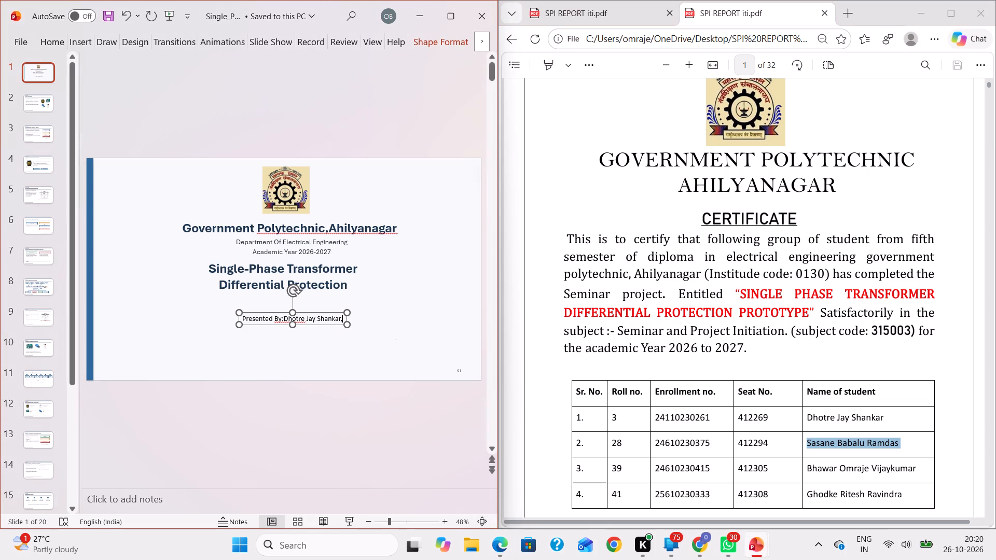
{"action": "key", "text": "BackSpace"}
{"action": "key", "text": "Return"}
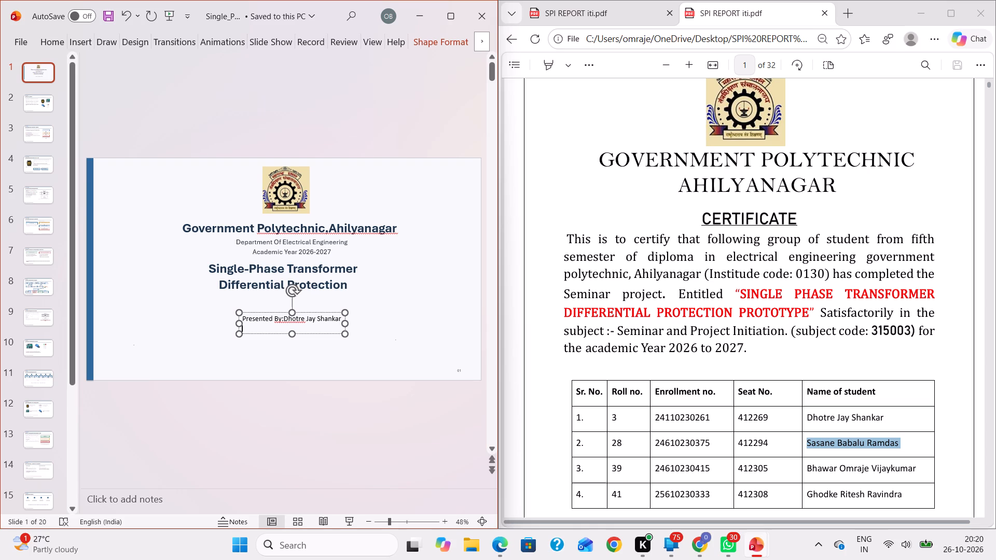
{"action": "left_click", "coordinate": [286, 328]}
{"action": "key", "text": "ctrl+v"}
Copy the third student's name from the certificate table and paste it on a new line below the second name.
{"action": "key", "text": "Return"}
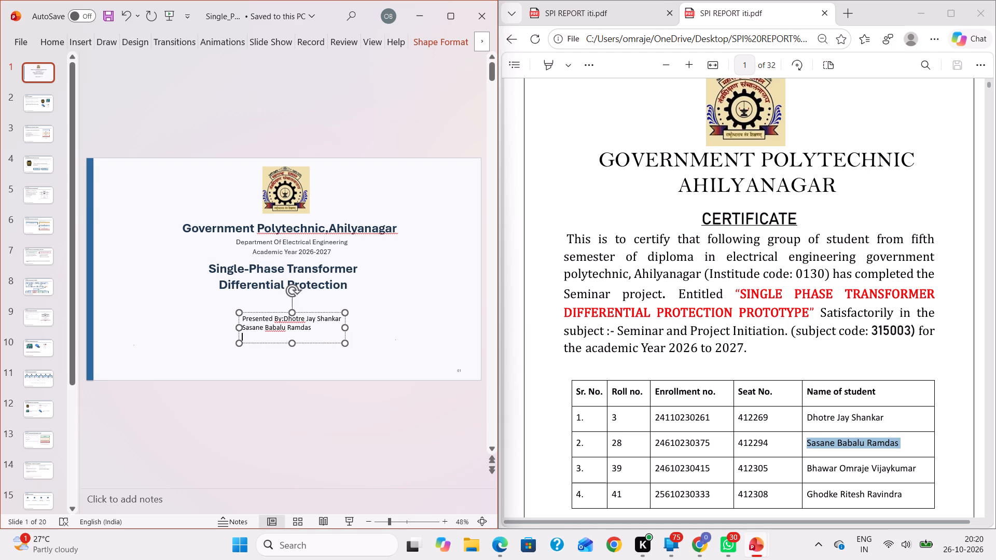
{"action": "left_click_drag", "start_coordinate": [807, 467], "coordinate": [909, 480]}
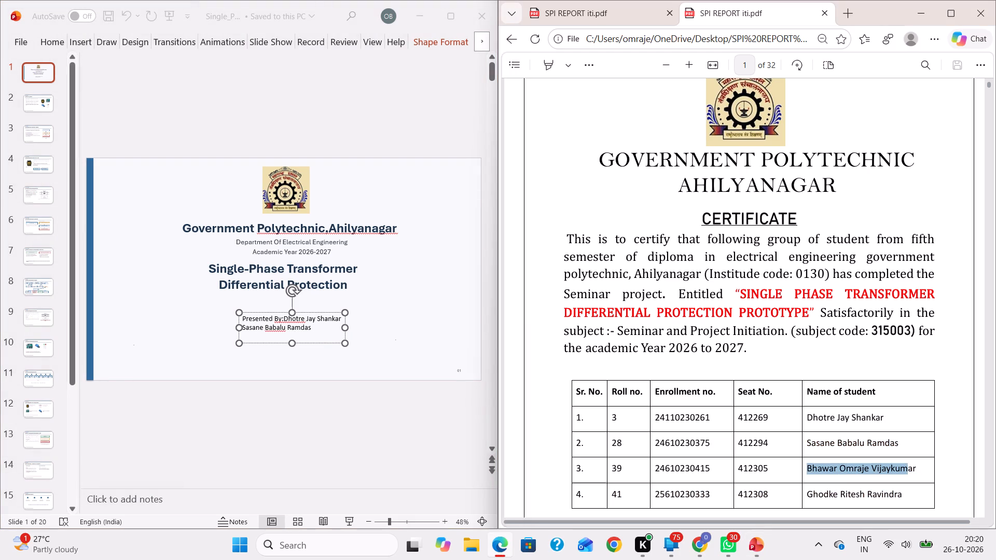
{"action": "left_click_drag", "start_coordinate": [909, 480], "coordinate": [916, 466]}
{"action": "key", "text": "ctrl+c"}
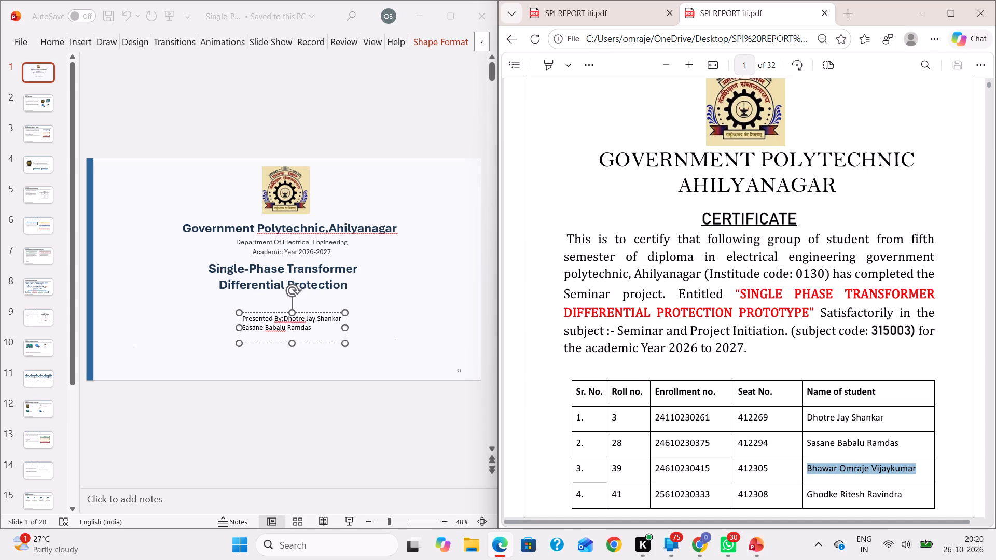
{"action": "left_click", "coordinate": [314, 330]}
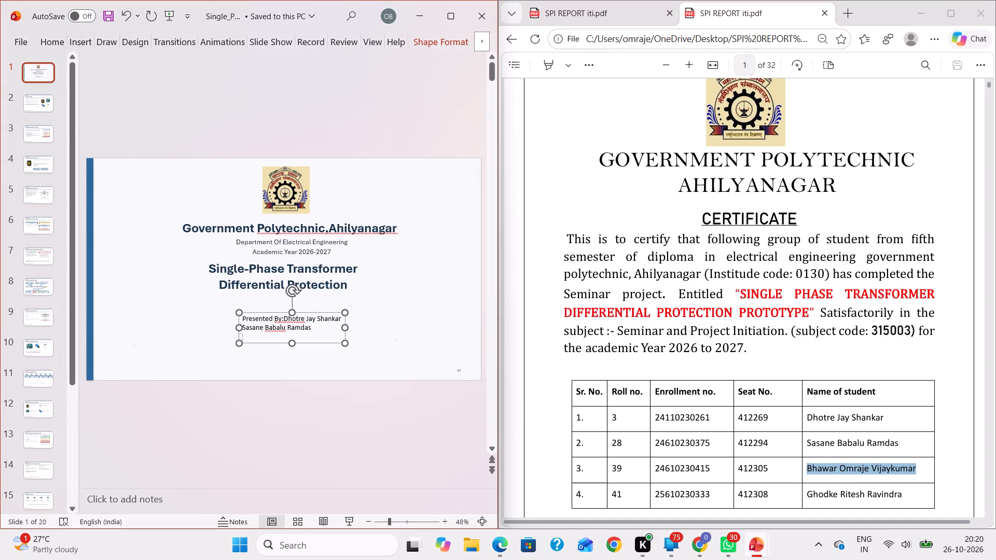
{"action": "key", "text": "ctrl+v"}
Copy the fourth student's name from the certificate table and paste it on a new line below the third name.
{"action": "left_click_drag", "start_coordinate": [806, 492], "coordinate": [894, 494]}
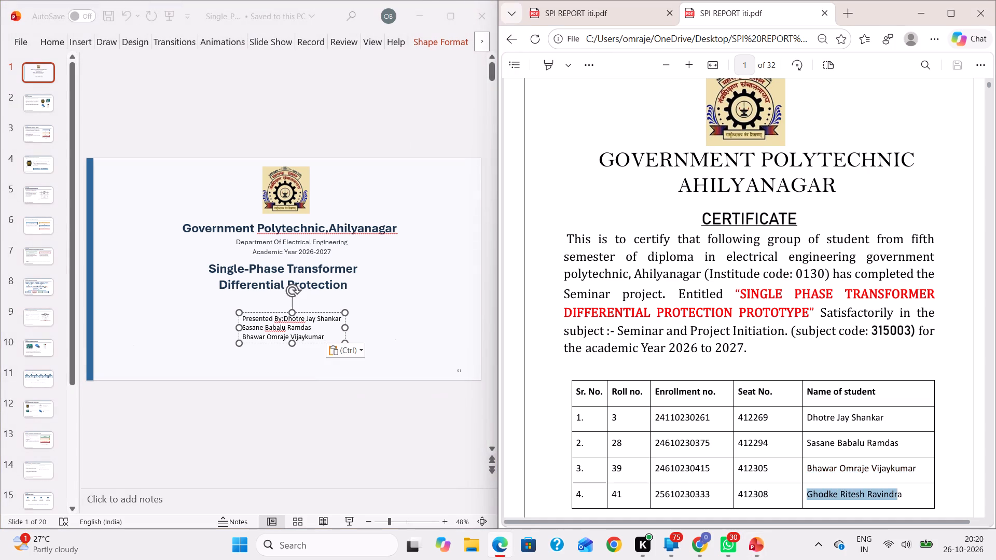
{"action": "left_click_drag", "start_coordinate": [894, 494], "coordinate": [922, 494]}
{"action": "key", "text": "ctrl+c"}
{"action": "left_click", "coordinate": [327, 338]}
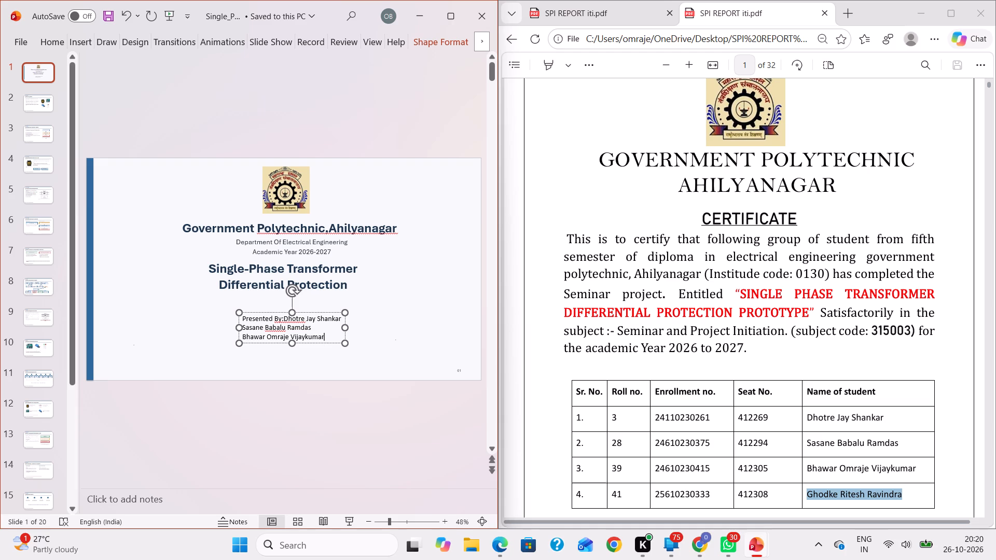
{"action": "key", "text": "Return"}
{"action": "key", "text": "v"}
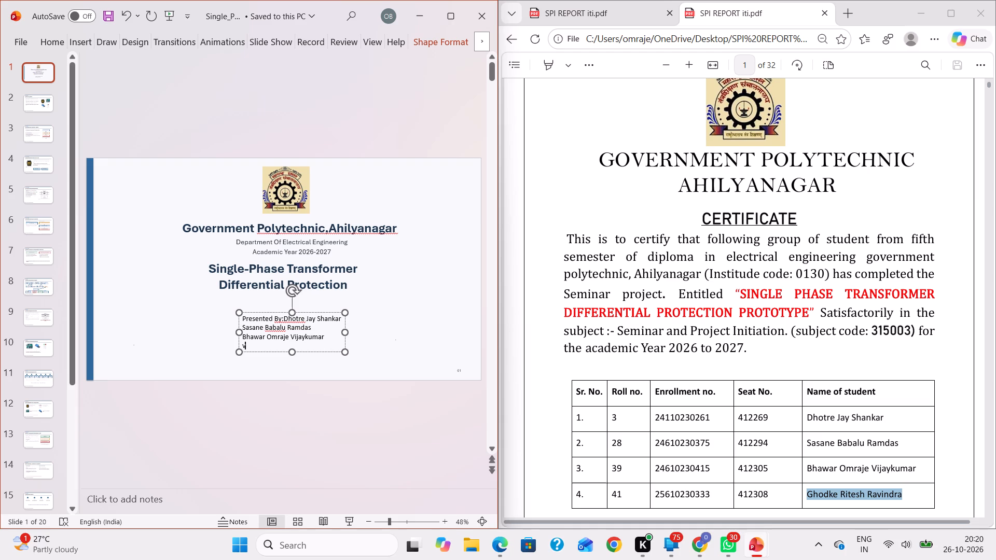
{"action": "key", "text": "BackSpace"}
{"action": "key", "text": "ctrl+v"}
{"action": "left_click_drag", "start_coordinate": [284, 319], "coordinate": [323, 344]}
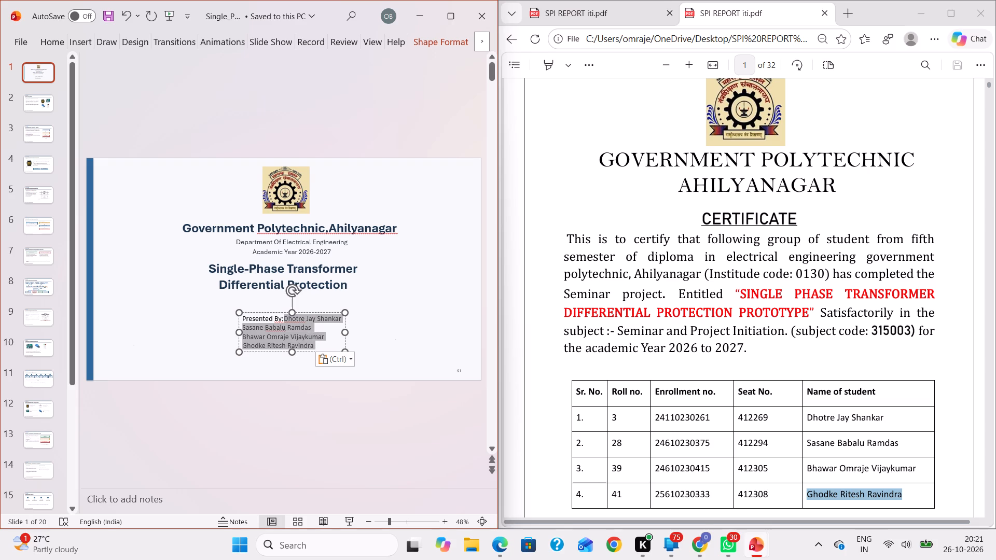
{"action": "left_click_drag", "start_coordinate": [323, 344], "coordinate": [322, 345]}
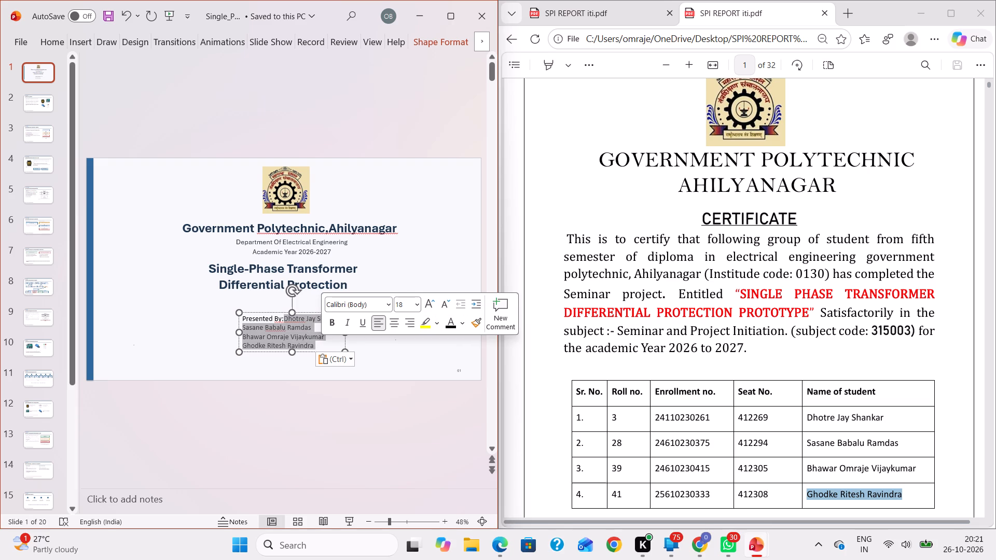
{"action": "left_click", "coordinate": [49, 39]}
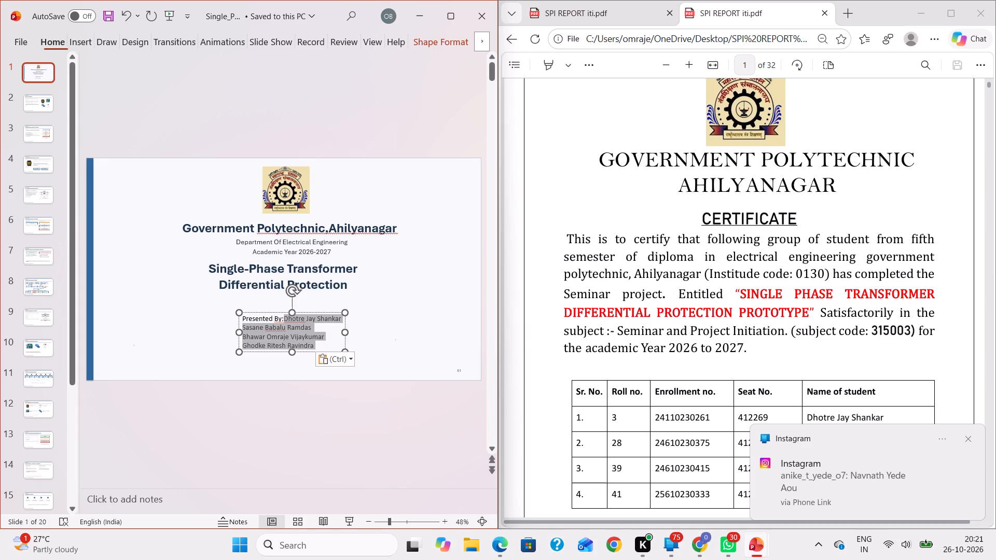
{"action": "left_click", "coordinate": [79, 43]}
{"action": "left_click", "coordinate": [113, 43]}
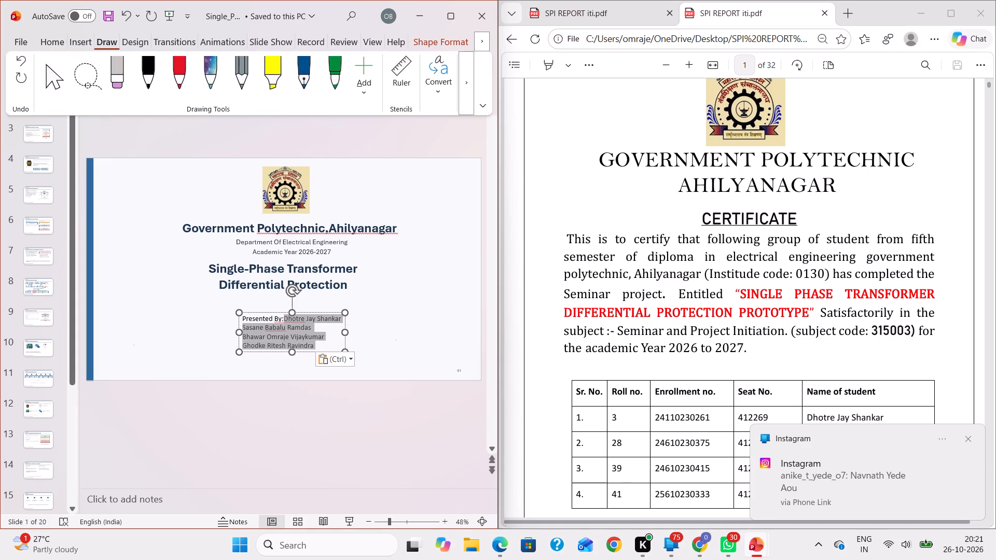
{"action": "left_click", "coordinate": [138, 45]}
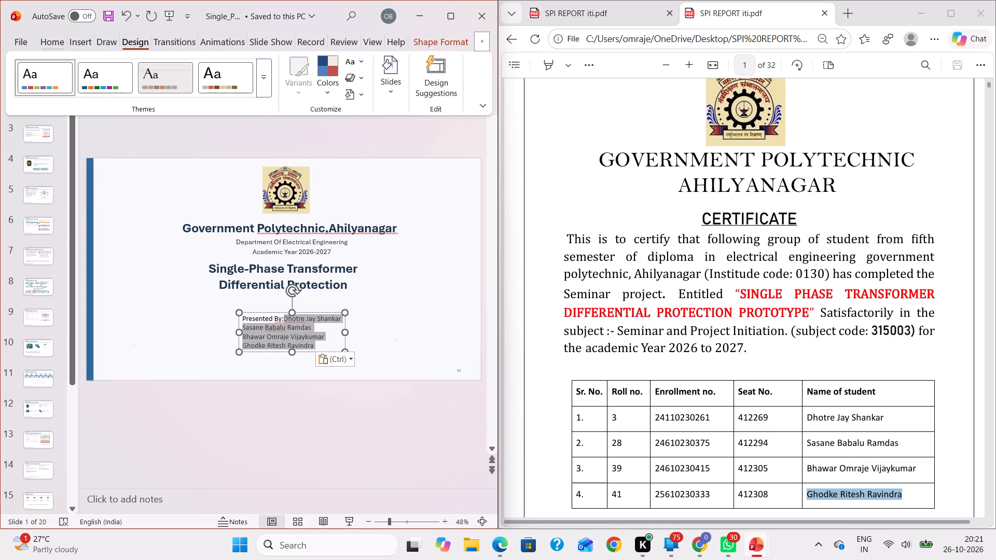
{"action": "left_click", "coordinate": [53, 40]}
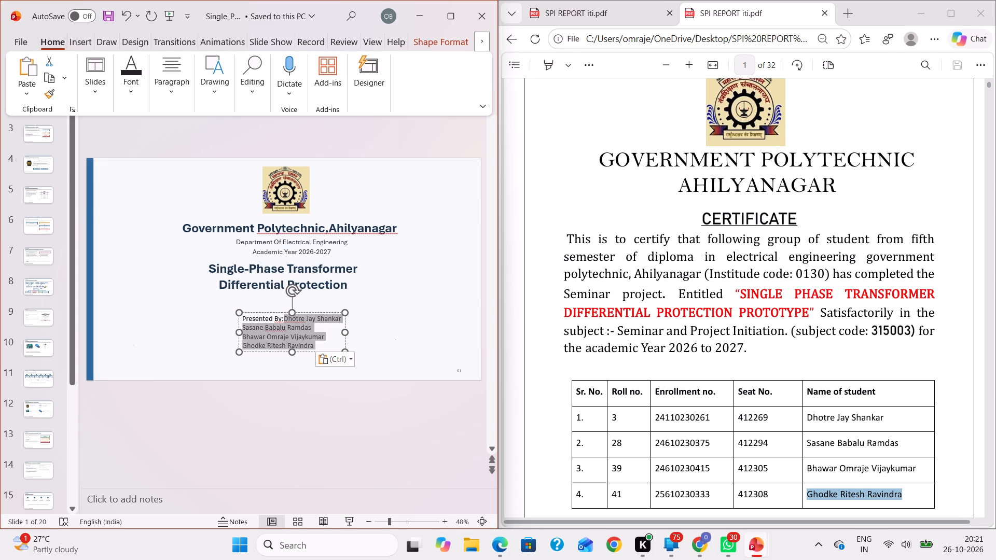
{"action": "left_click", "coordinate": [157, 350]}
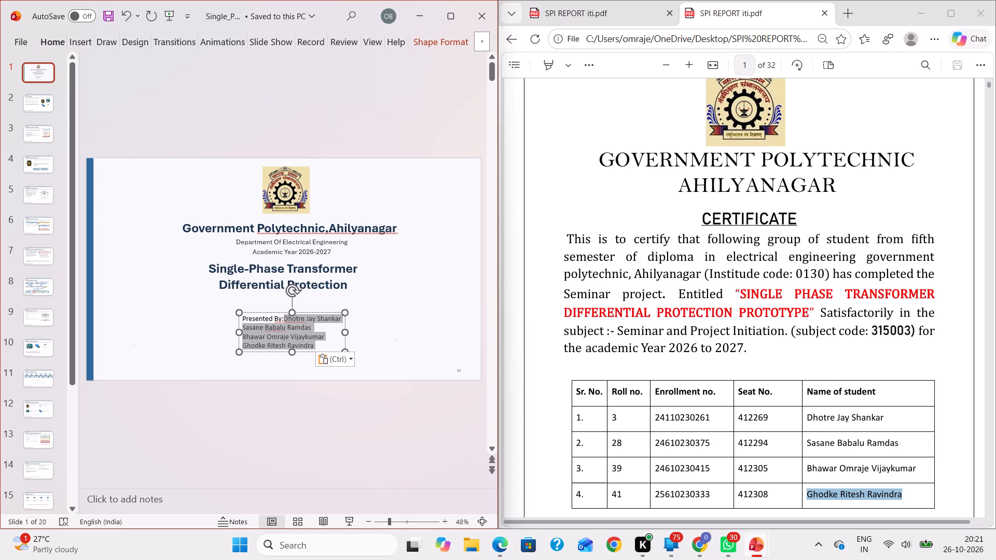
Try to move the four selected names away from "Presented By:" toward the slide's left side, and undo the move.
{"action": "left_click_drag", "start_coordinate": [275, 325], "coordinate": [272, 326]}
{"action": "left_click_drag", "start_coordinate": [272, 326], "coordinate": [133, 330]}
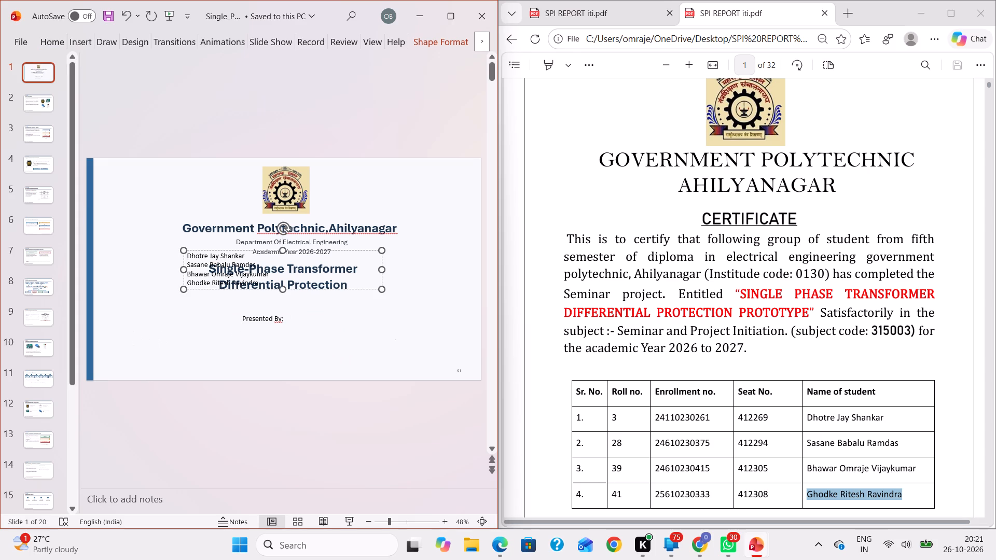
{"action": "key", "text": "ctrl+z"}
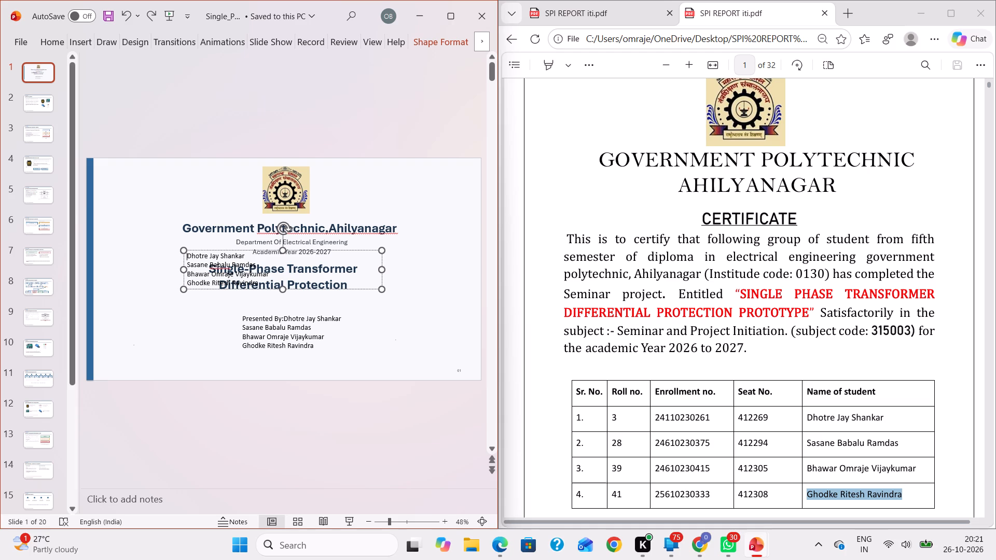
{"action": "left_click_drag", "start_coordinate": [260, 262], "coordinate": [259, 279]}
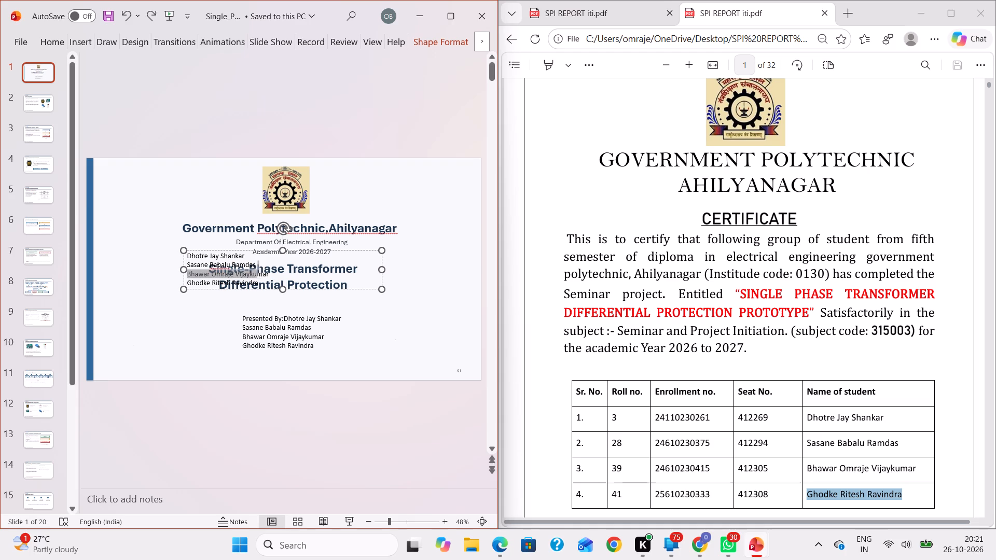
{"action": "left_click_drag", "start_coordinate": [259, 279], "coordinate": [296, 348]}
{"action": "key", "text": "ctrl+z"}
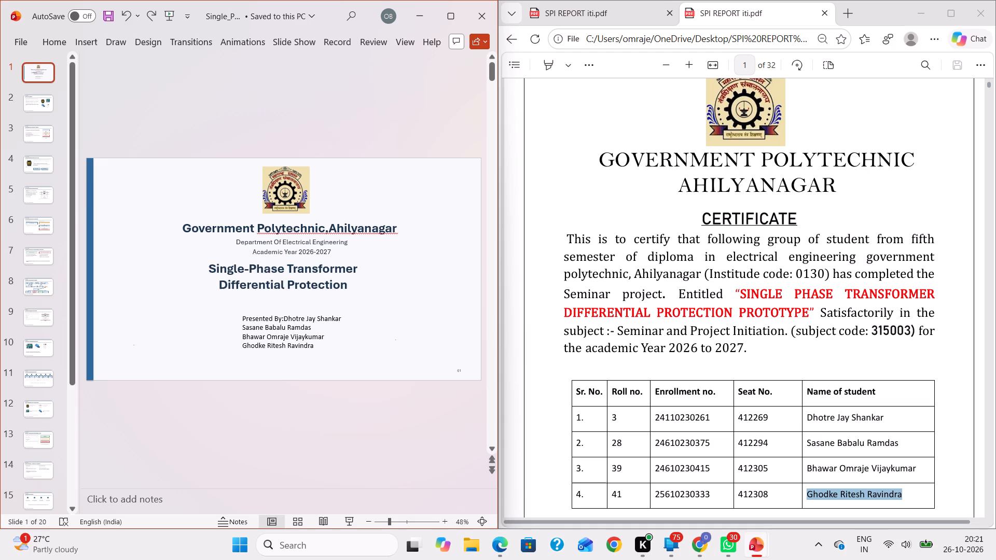
Move the whole "Presented By:" text box with the four names to the slide's lower-left area, beside the blue strip.
{"action": "left_click", "coordinate": [248, 322]}
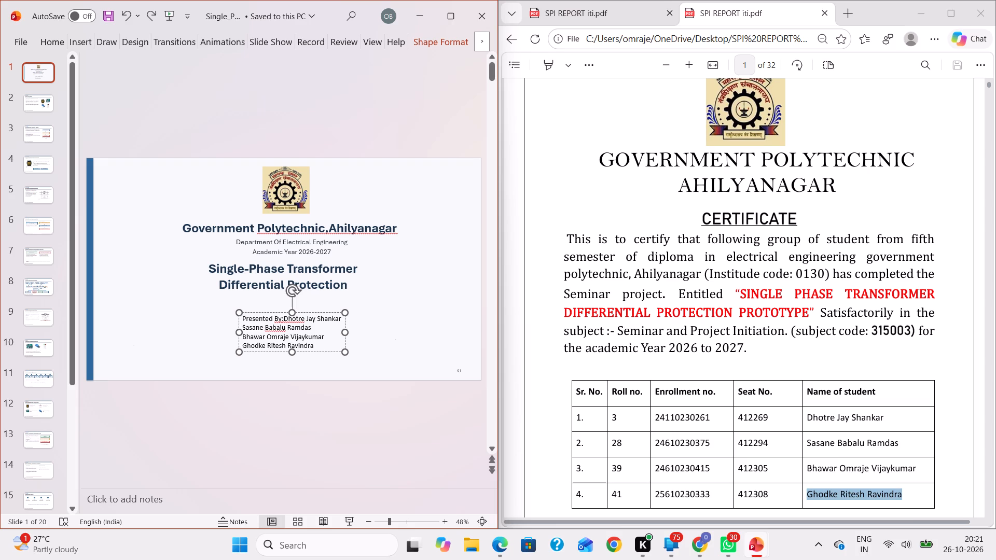
{"action": "double_click", "coordinate": [242, 325]}
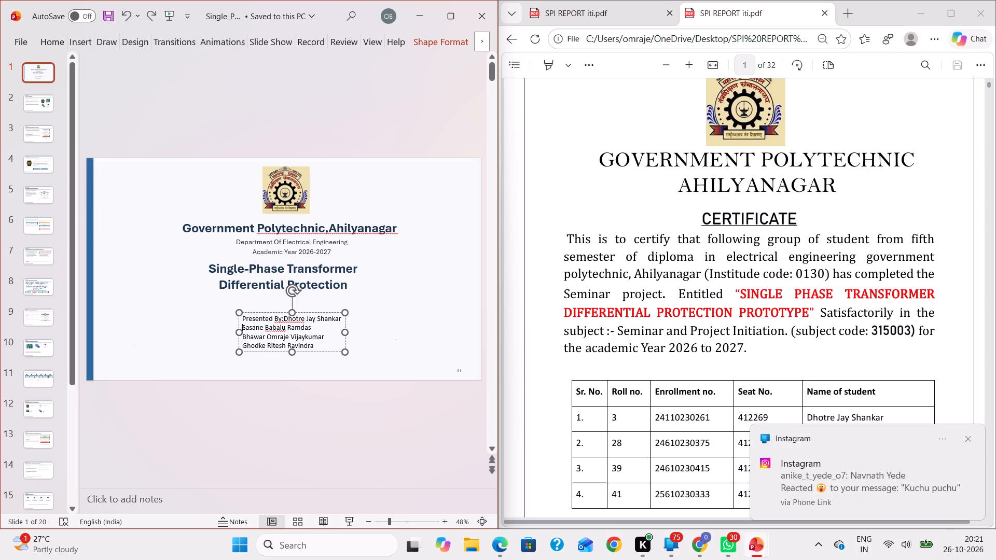
{"action": "left_click_drag", "start_coordinate": [239, 321], "coordinate": [113, 327]}
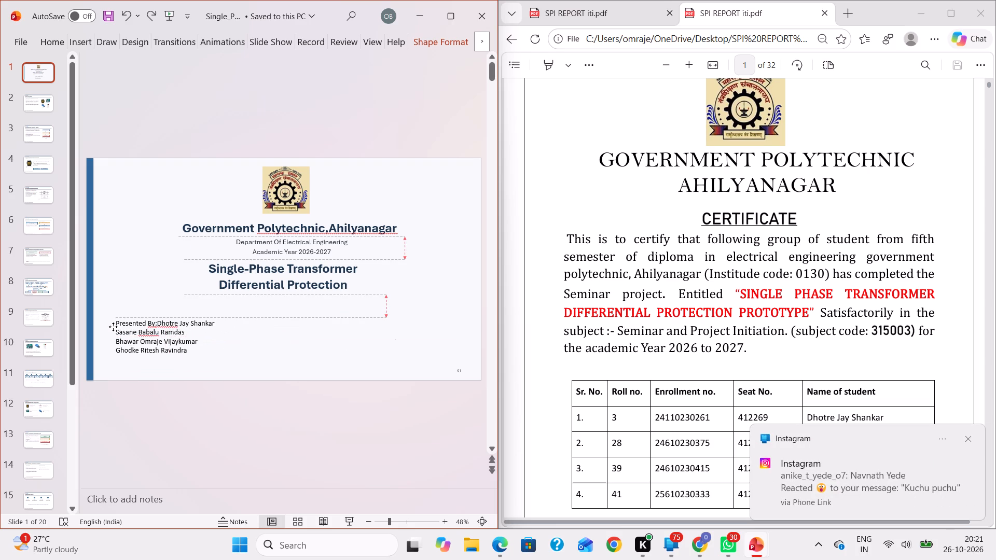
{"action": "left_click_drag", "start_coordinate": [113, 327], "coordinate": [104, 331]}
{"action": "left_click", "coordinate": [248, 362]}
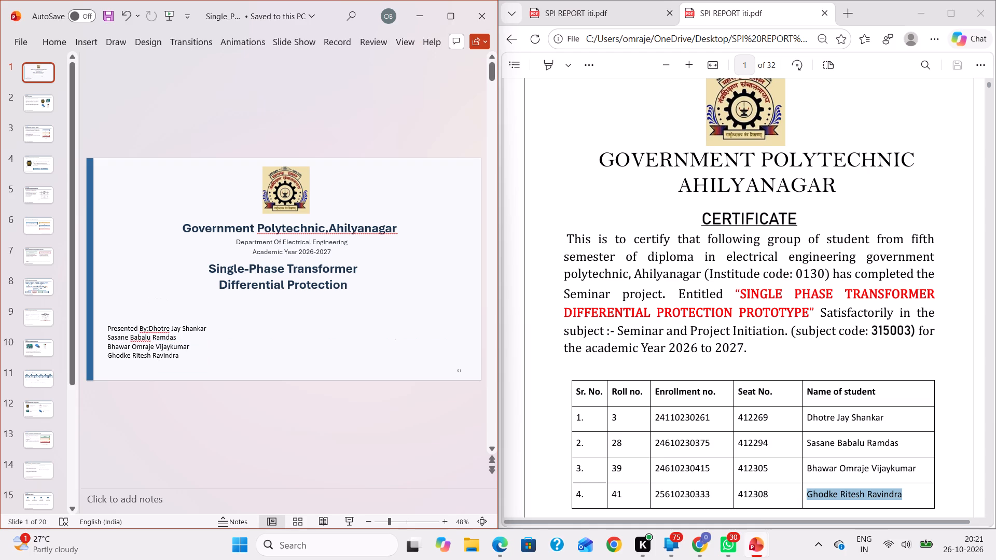
Indent the second presenter's name with spaces so it starts beneath the first name, after "Presented By:".
{"action": "left_click", "coordinate": [107, 338]}
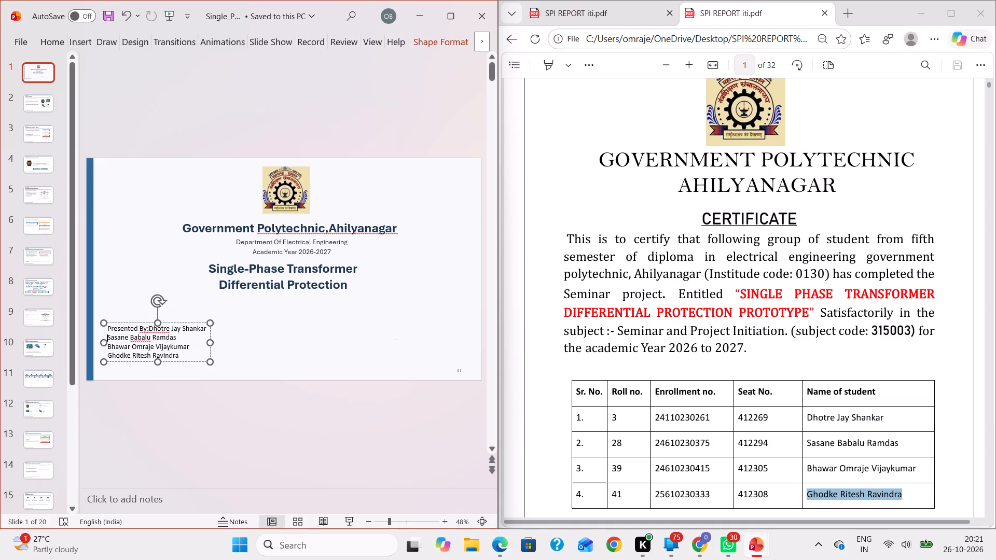
{"action": "key", "text": "space"}
{"action": "key", "text": "space"}
{"action": "key", "text": "space"}
{"action": "key", "text": "space"}
{"action": "key", "text": "space"}
{"action": "key", "text": "space"}
{"action": "key", "text": "space"}
{"action": "key", "text": "space"}
{"action": "key", "text": "space"}
{"action": "key", "text": "space"}
{"action": "key", "text": "space"}
{"action": "key", "text": "space"}
{"action": "key", "text": "space"}
{"action": "key", "text": "space"}
{"action": "key", "text": "space"}
{"action": "key", "text": "space"}
{"action": "key", "text": "space"}
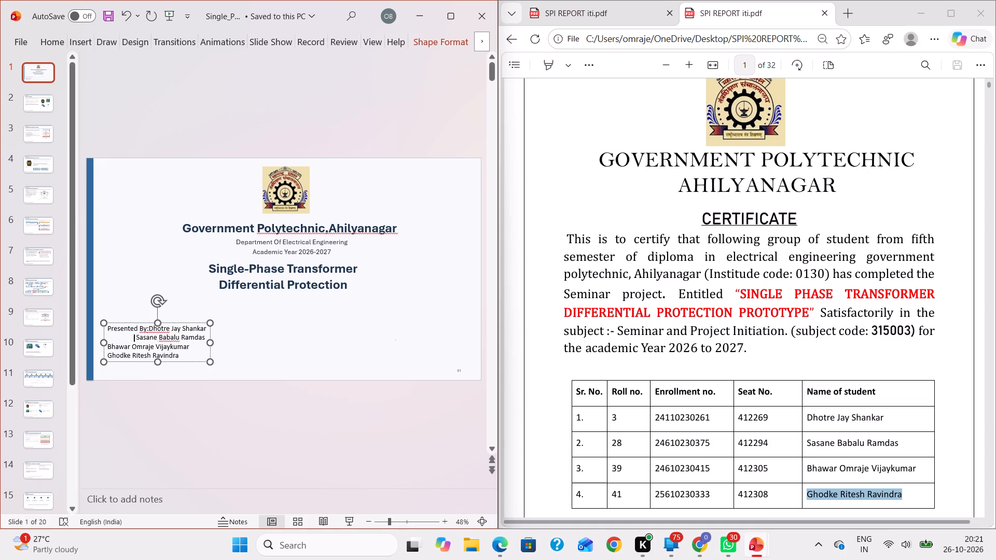
{"action": "key", "text": "space"}
{"action": "key", "text": "space"}
{"action": "key", "text": "space"}
{"action": "key", "text": "space"}
{"action": "key", "text": "space"}
{"action": "key", "text": "space"}
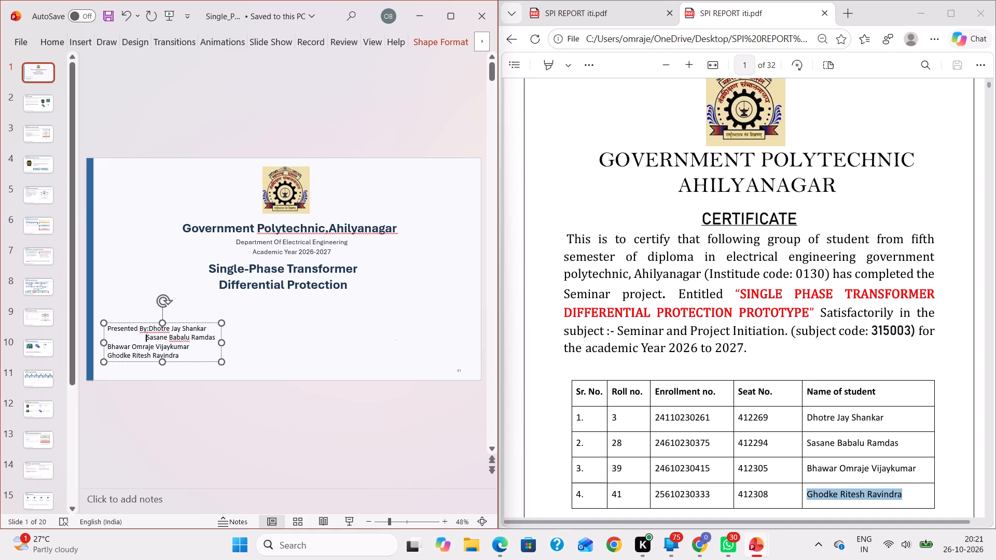
{"action": "key", "text": "space"}
{"action": "key", "text": "BackSpace"}
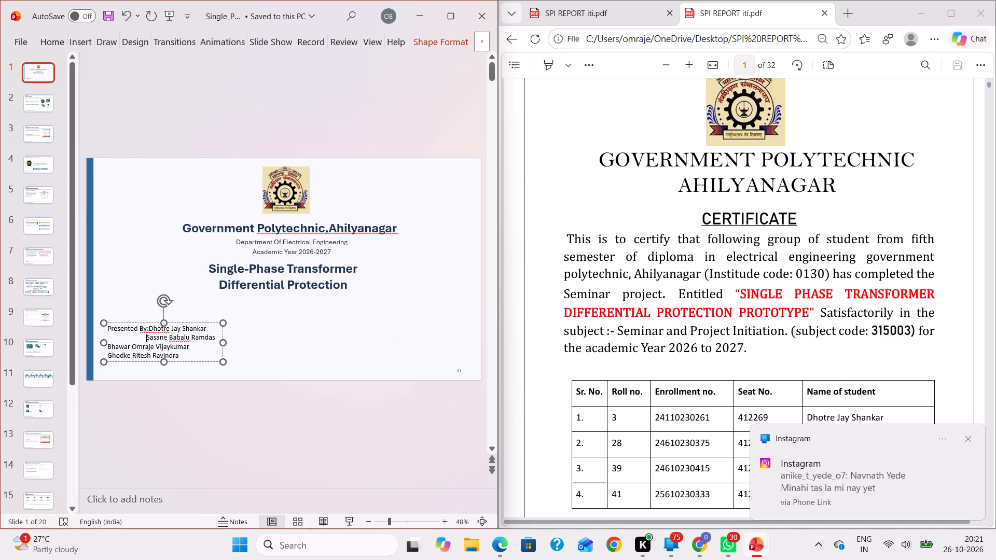
Indent the third presenter's name with spaces so it lines up beneath the second name.
{"action": "left_click", "coordinate": [108, 347]}
{"action": "key", "text": "space"}
{"action": "key", "text": "space"}
{"action": "key", "text": "space"}
{"action": "key", "text": "space"}
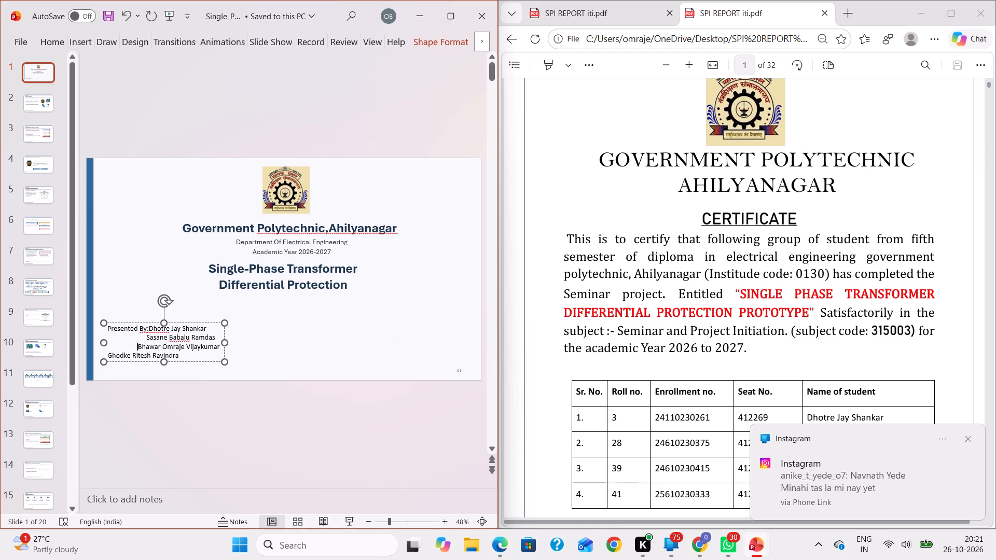
{"action": "key", "text": "space"}
{"action": "key", "text": "space"}
{"action": "key", "text": "space"}
{"action": "key", "text": "space"}
{"action": "key", "text": "space"}
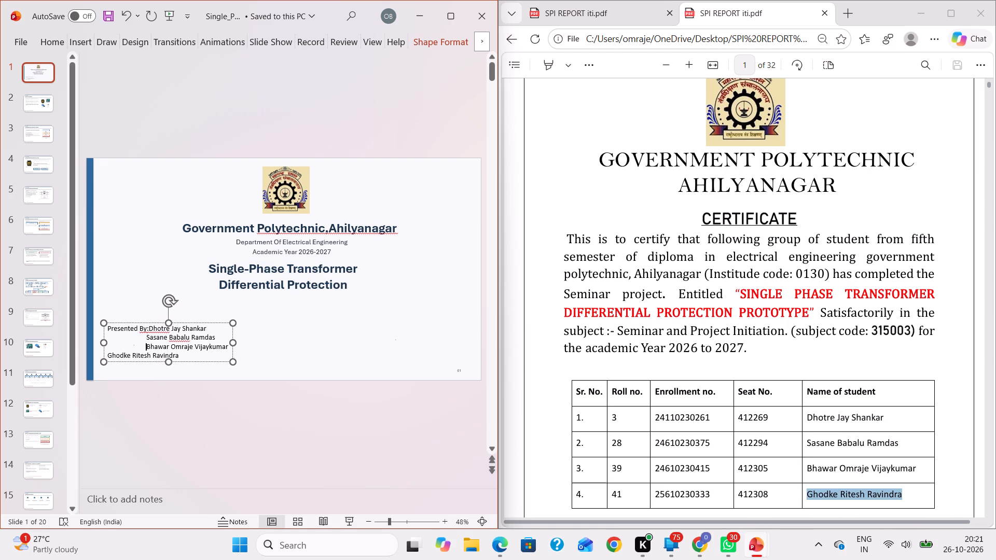
{"action": "key", "text": "space"}
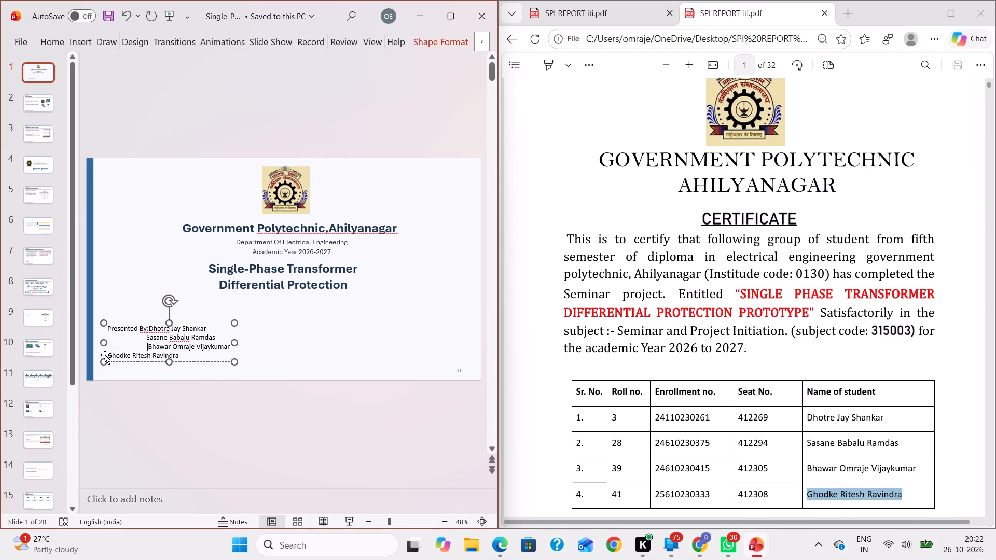
Indent the fourth presenter's name with spaces so it lines up beneath the third name.
{"action": "left_click", "coordinate": [107, 354]}
{"action": "key", "text": "space"}
{"action": "key", "text": "space"}
{"action": "key", "text": "space"}
{"action": "key", "text": "space"}
{"action": "key", "text": "space"}
{"action": "key", "text": "space"}
{"action": "key", "text": "space"}
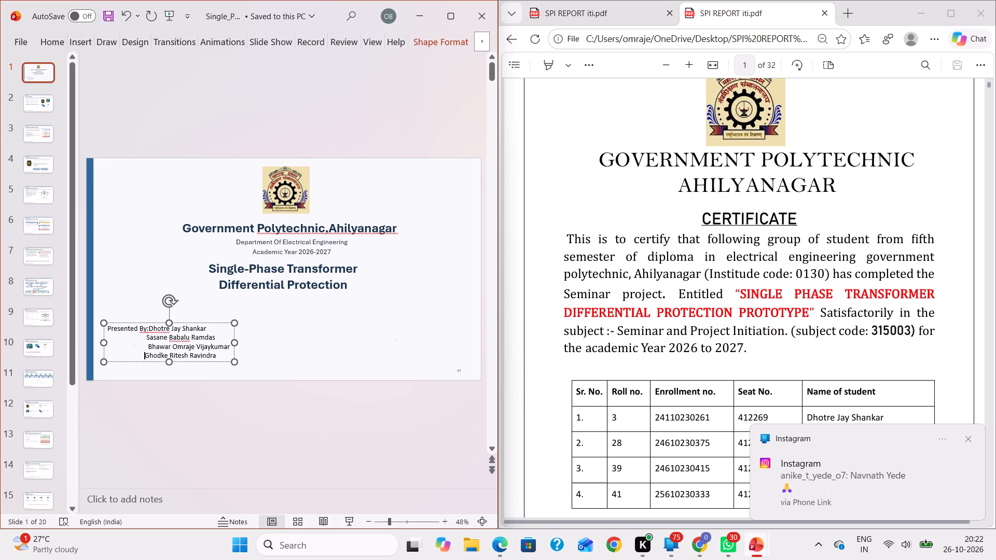
{"action": "key", "text": "space"}
{"action": "key", "text": "space"}
Number the four presenters' names in order by adding "1.", "2.", "3." and "4." in front of them.
{"action": "type", "text": "4."}
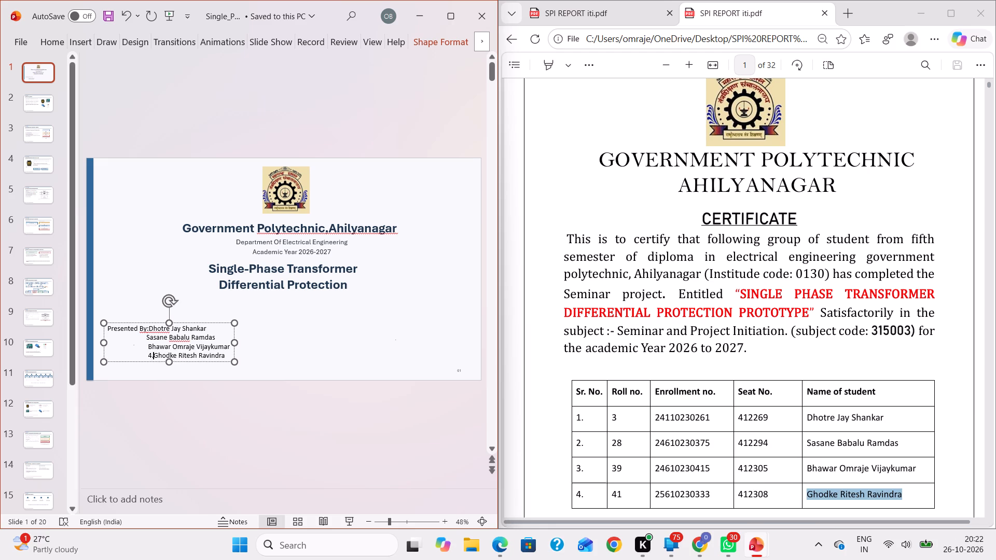
{"action": "left_click", "coordinate": [146, 347]}
{"action": "type", "text": "3."}
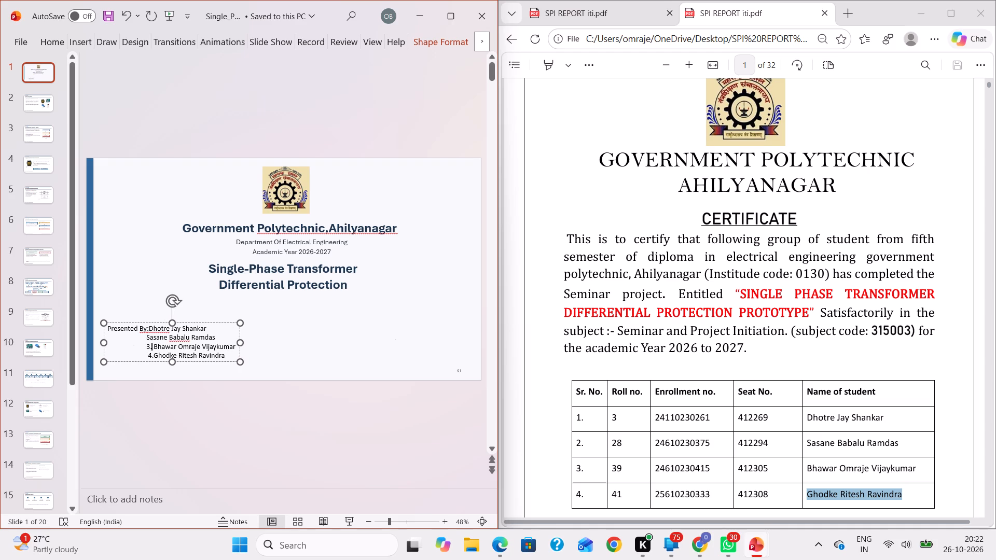
{"action": "left_click", "coordinate": [147, 337]}
{"action": "type", "text": "2."}
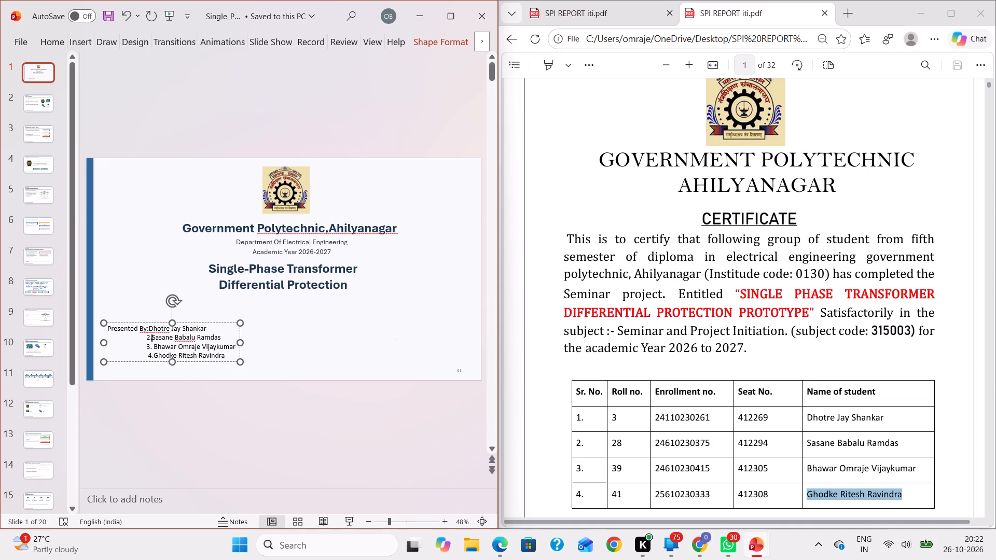
{"action": "left_click", "coordinate": [150, 329]}
{"action": "type", "text": "1."}
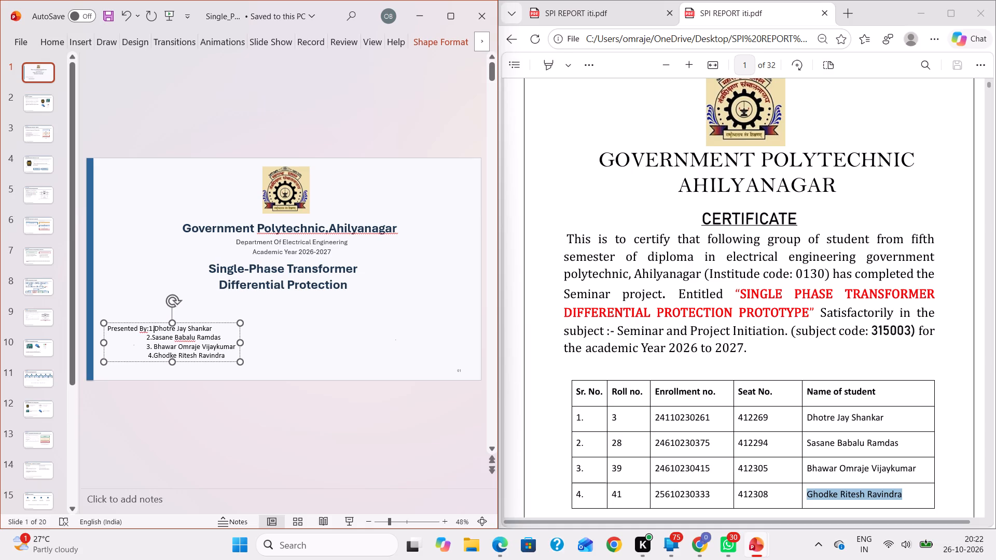
Add a space after "Presented By:" and pad the other three lines with spaces so all four numbers line up.
{"action": "left_click", "coordinate": [148, 328]}
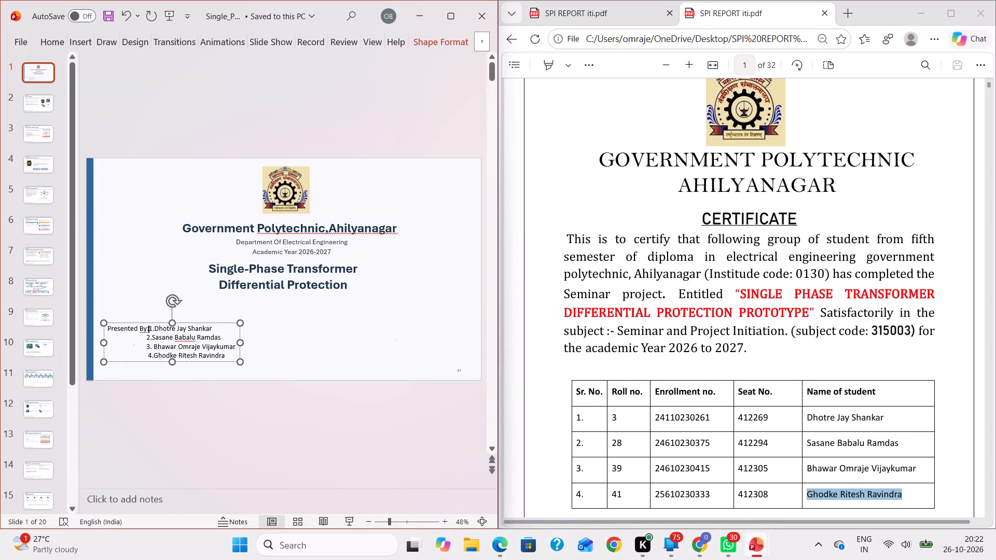
{"action": "key", "text": "space"}
{"action": "left_click", "coordinate": [144, 338]}
{"action": "key", "text": "space"}
{"action": "key", "text": "space"}
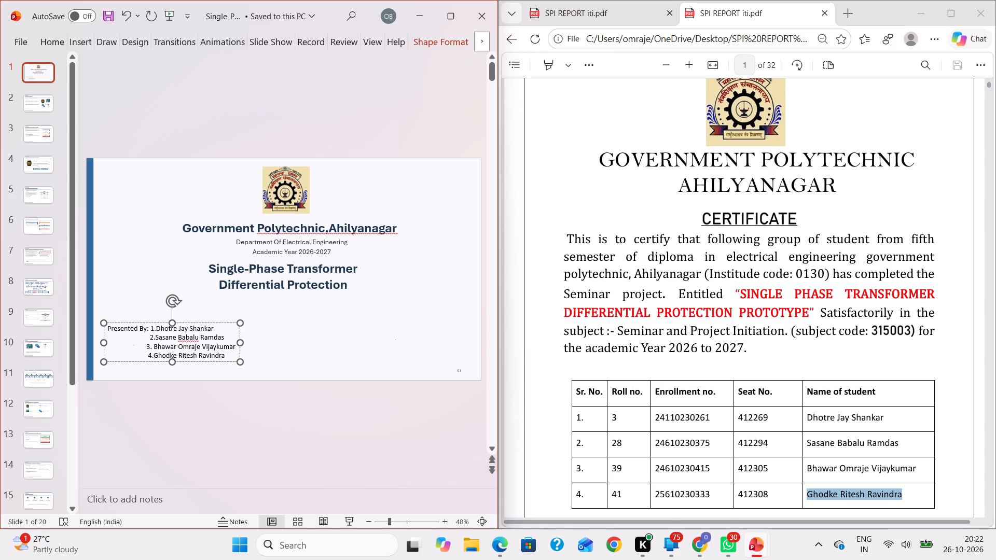
{"action": "left_click", "coordinate": [147, 347]}
{"action": "key", "text": "space"}
{"action": "key", "text": "space"}
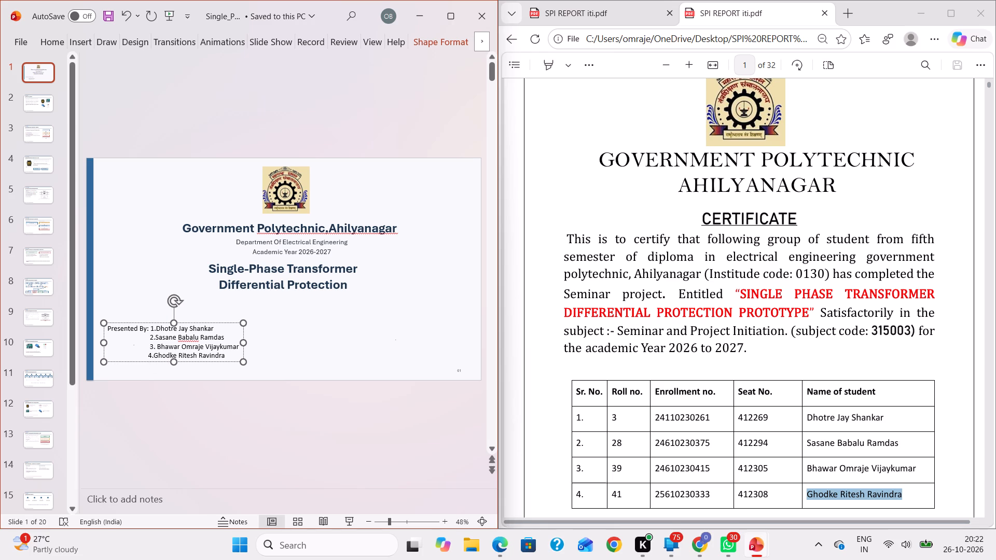
{"action": "left_click", "coordinate": [147, 358]}
{"action": "key", "text": "space"}
{"action": "key", "text": "space"}
Make the "Presented By:" label bold, leaving the names in regular weight.
{"action": "left_click_drag", "start_coordinate": [109, 328], "coordinate": [147, 331]}
{"action": "left_click_drag", "start_coordinate": [147, 331], "coordinate": [148, 329]}
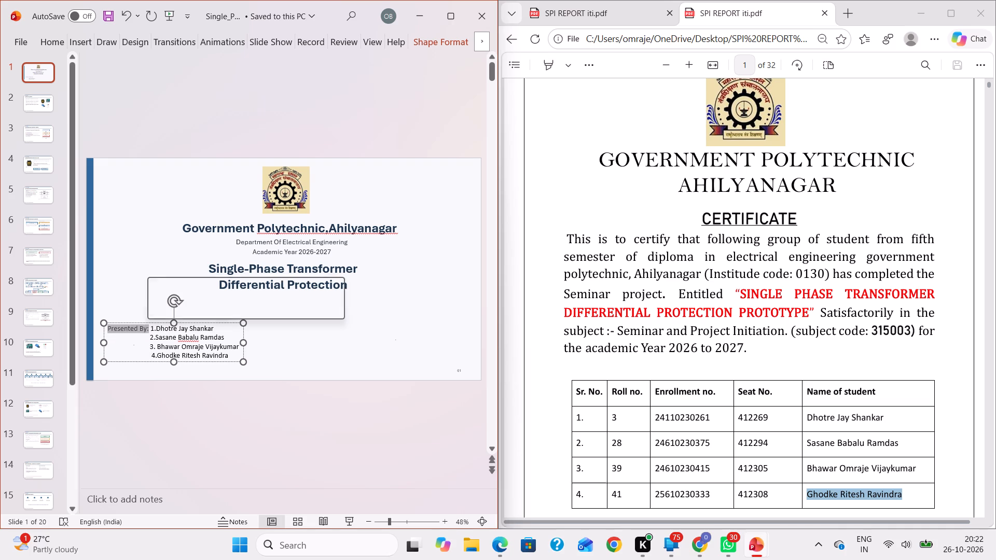
{"action": "left_click", "coordinate": [160, 305]}
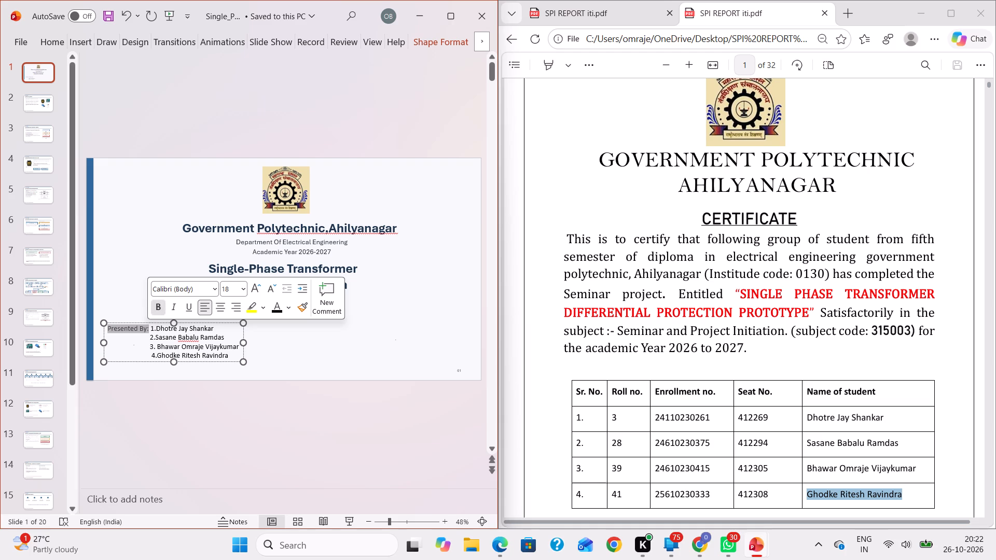
{"action": "left_click", "coordinate": [270, 369]}
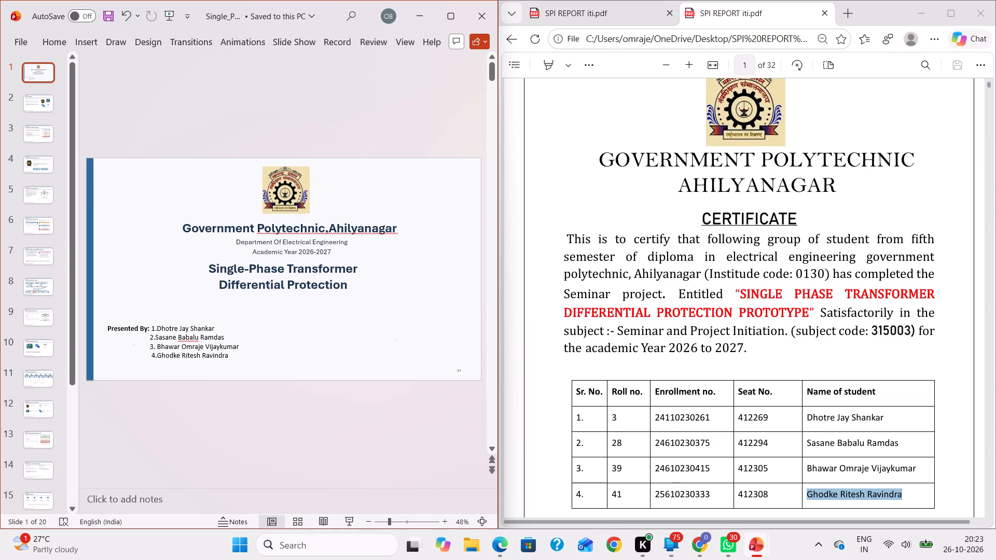
Enter "Guided By:" in the empty text box opposite the presenter list on the title slide.
{"action": "left_click", "coordinate": [312, 334]}
{"action": "double_click", "coordinate": [375, 330]}
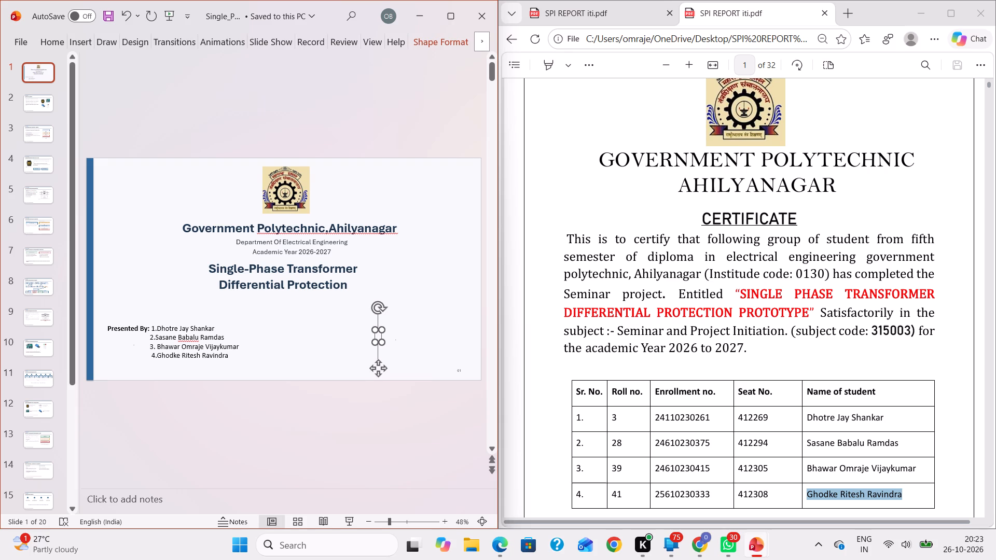
{"action": "type", "text": "Gu"}
{"action": "type", "text": "ided"}
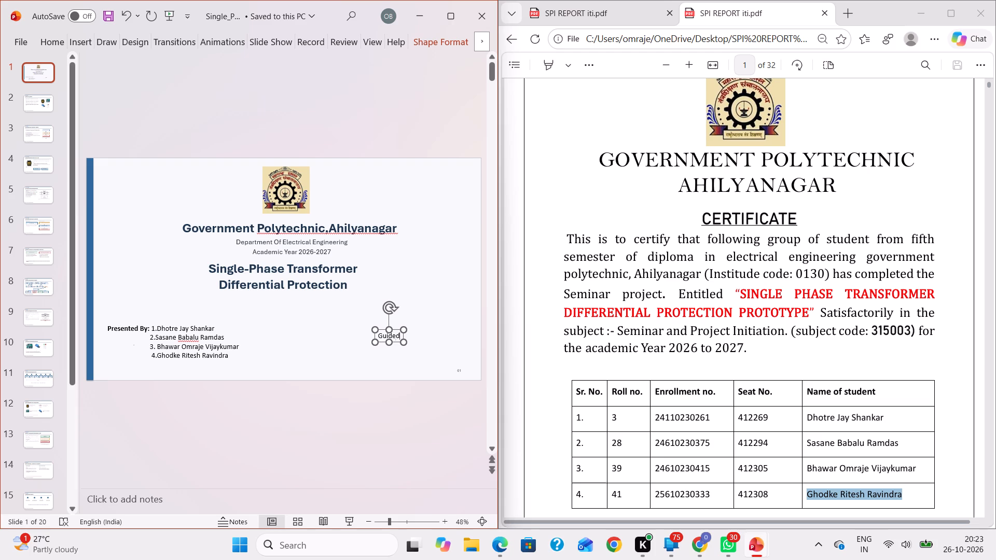
{"action": "key", "text": "space"}
{"action": "type", "text": "By"}
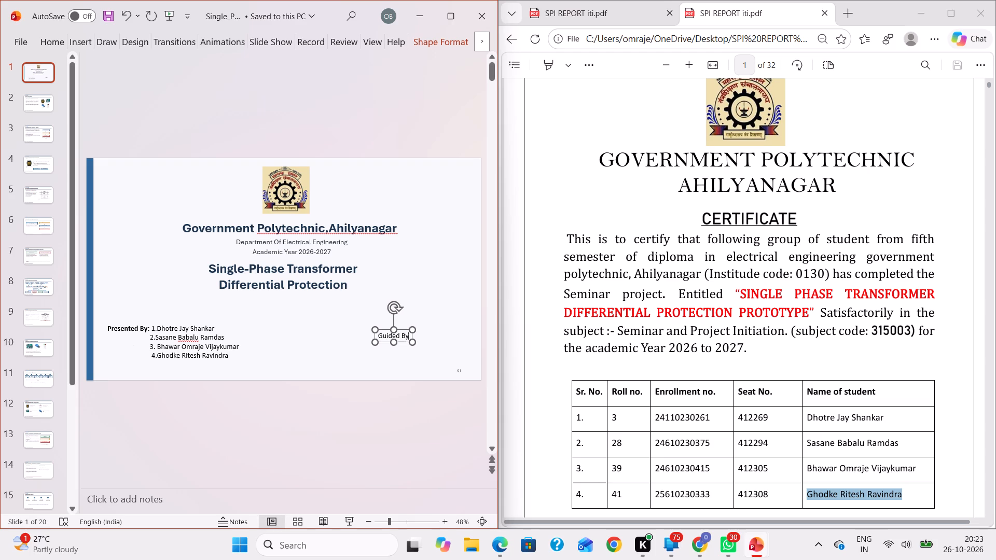
{"action": "key", "text": "shift+colon"}
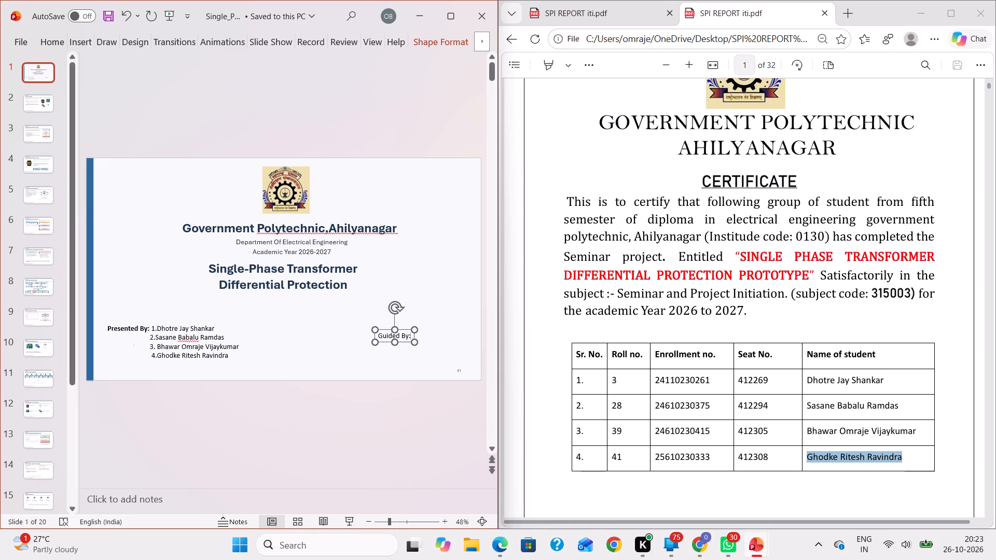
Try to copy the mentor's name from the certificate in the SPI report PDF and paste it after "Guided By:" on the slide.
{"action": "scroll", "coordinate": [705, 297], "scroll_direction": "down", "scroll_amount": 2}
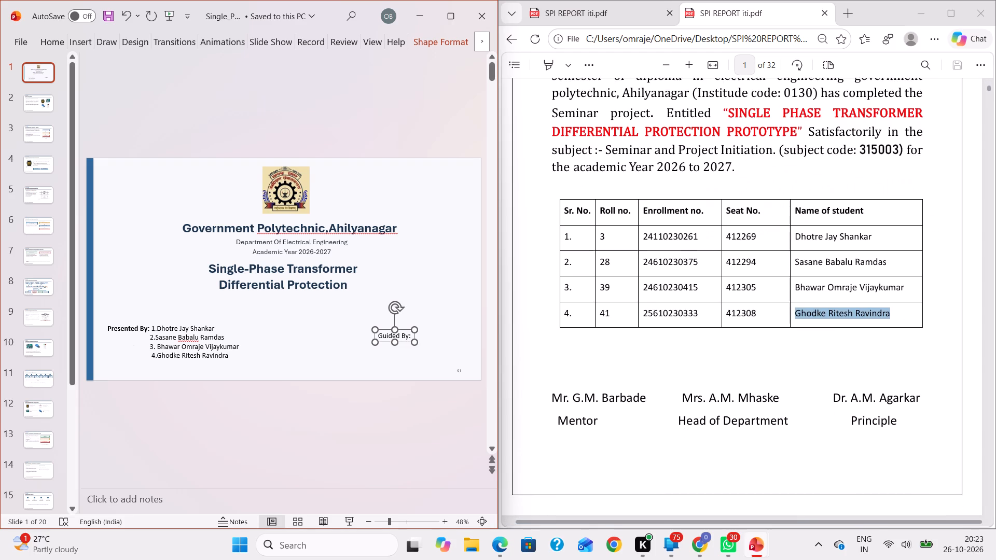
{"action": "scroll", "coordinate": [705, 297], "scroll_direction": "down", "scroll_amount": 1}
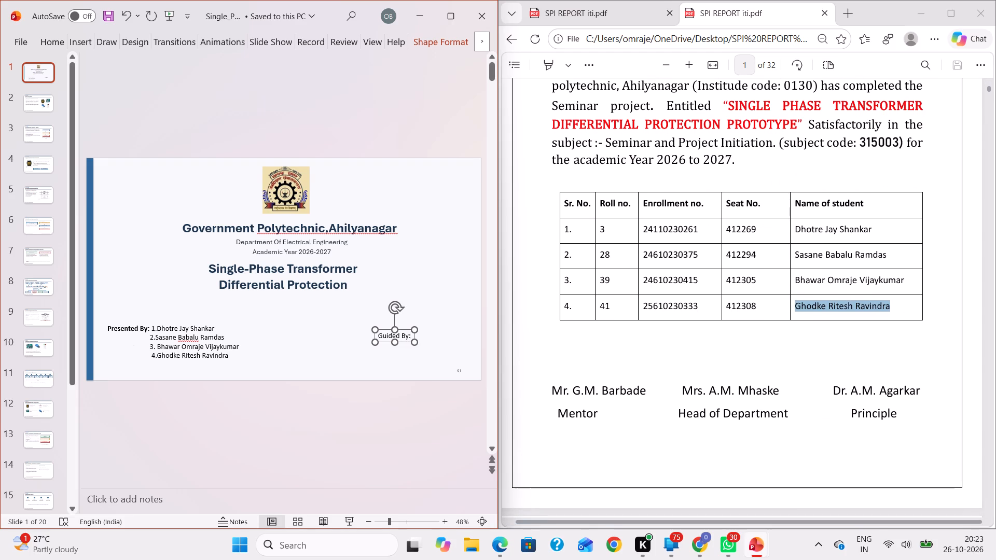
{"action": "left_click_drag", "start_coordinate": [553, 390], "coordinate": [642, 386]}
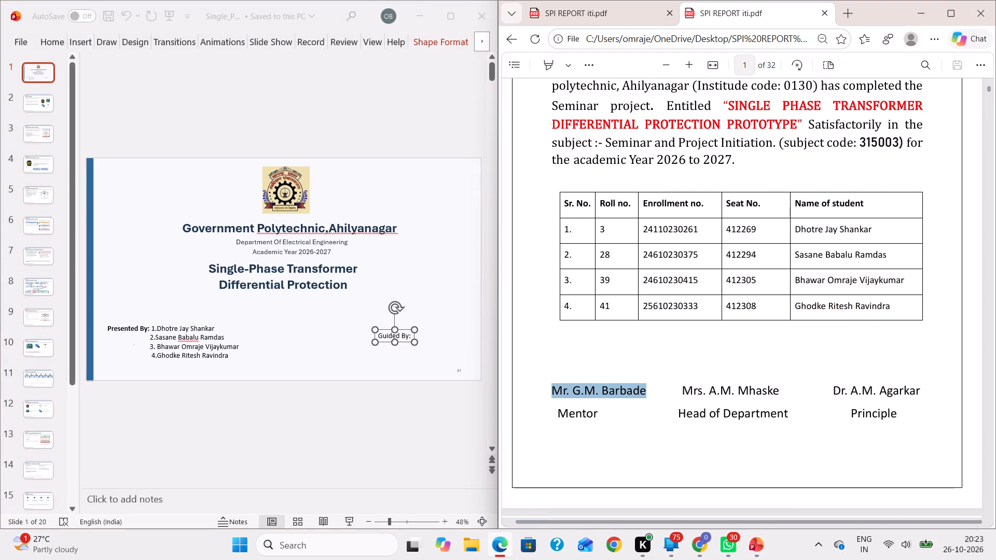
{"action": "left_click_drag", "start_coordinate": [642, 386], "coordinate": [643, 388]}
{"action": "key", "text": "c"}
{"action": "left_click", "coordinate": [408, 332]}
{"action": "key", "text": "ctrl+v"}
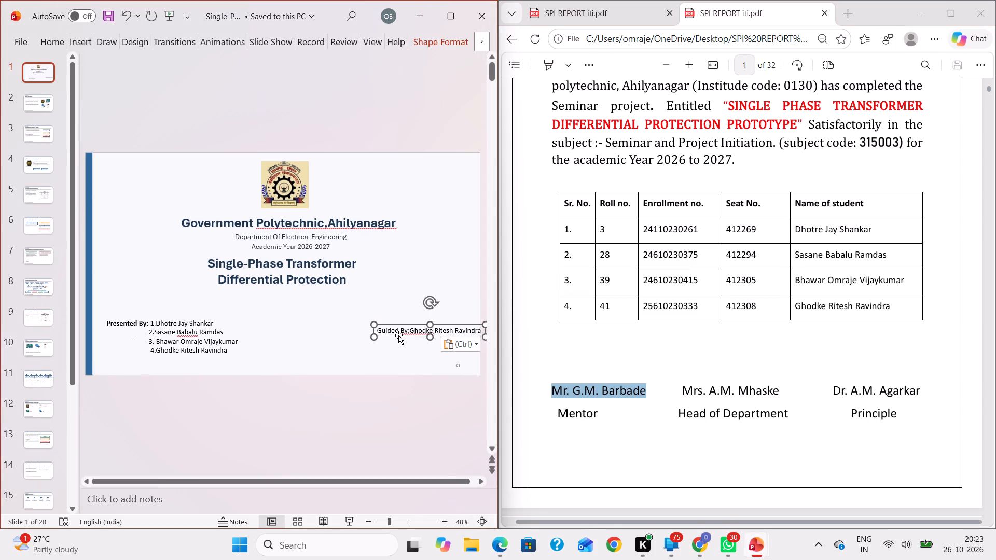
Move the "Guided By:" text box so it lines up with the "Presented By:" line.
{"action": "left_click_drag", "start_coordinate": [398, 335], "coordinate": [374, 329]}
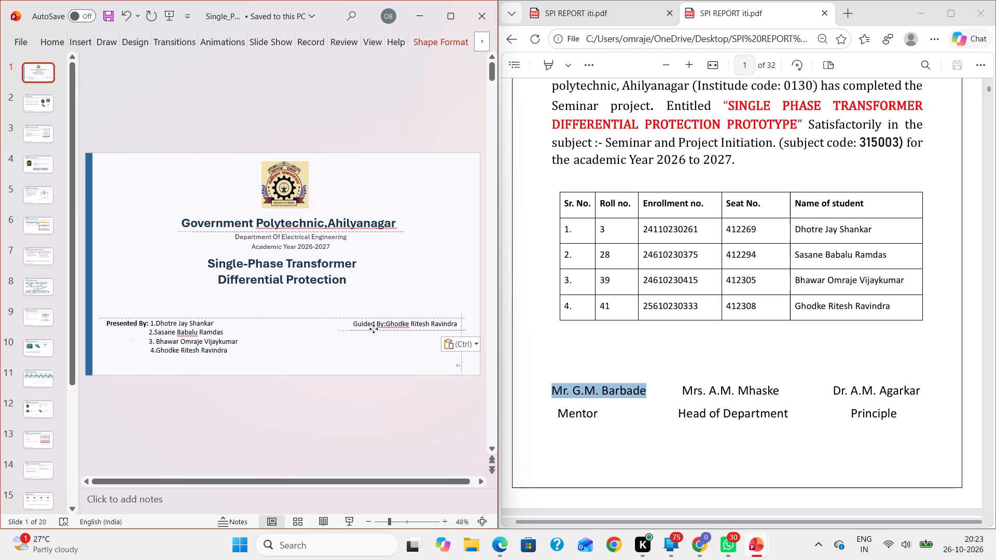
{"action": "left_click_drag", "start_coordinate": [374, 329], "coordinate": [374, 328]}
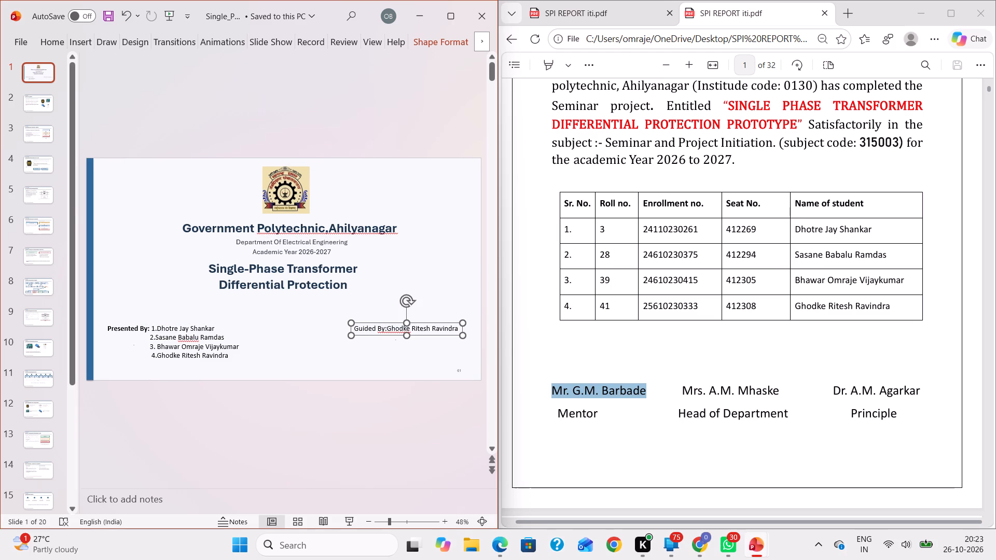
Make the "Guided By:" label bold, leaving the name after it in regular weight.
{"action": "left_click_drag", "start_coordinate": [356, 328], "coordinate": [386, 331]}
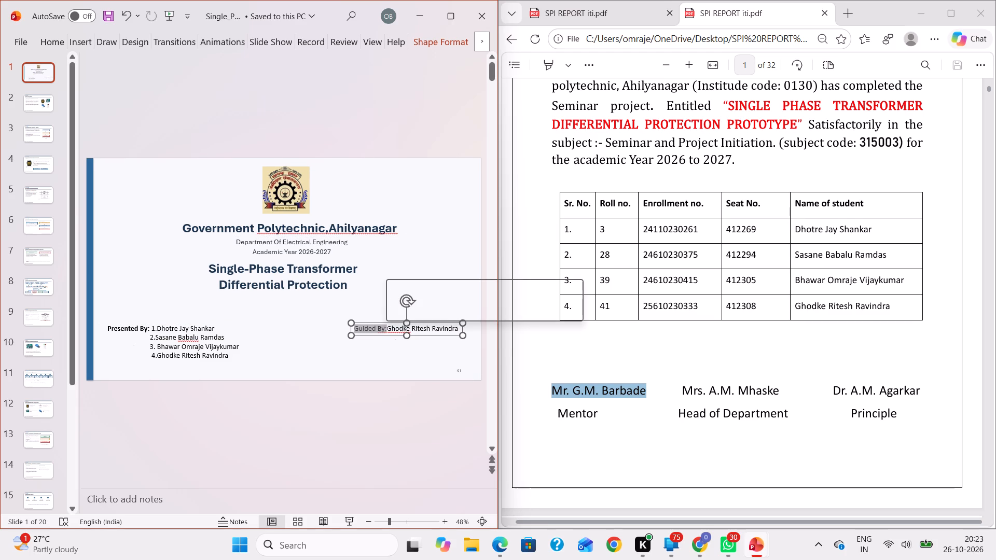
{"action": "left_click", "coordinate": [396, 309]}
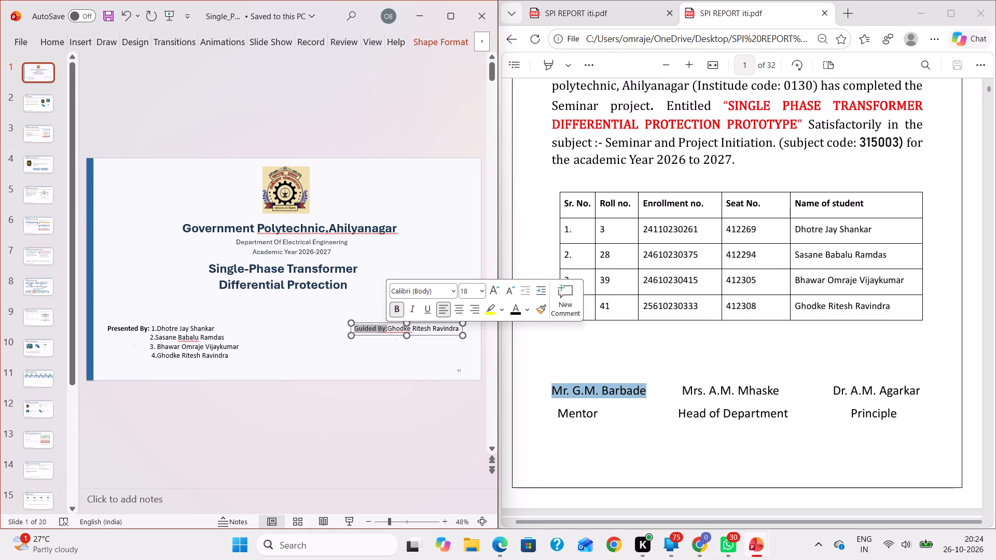
{"action": "left_click", "coordinate": [313, 363]}
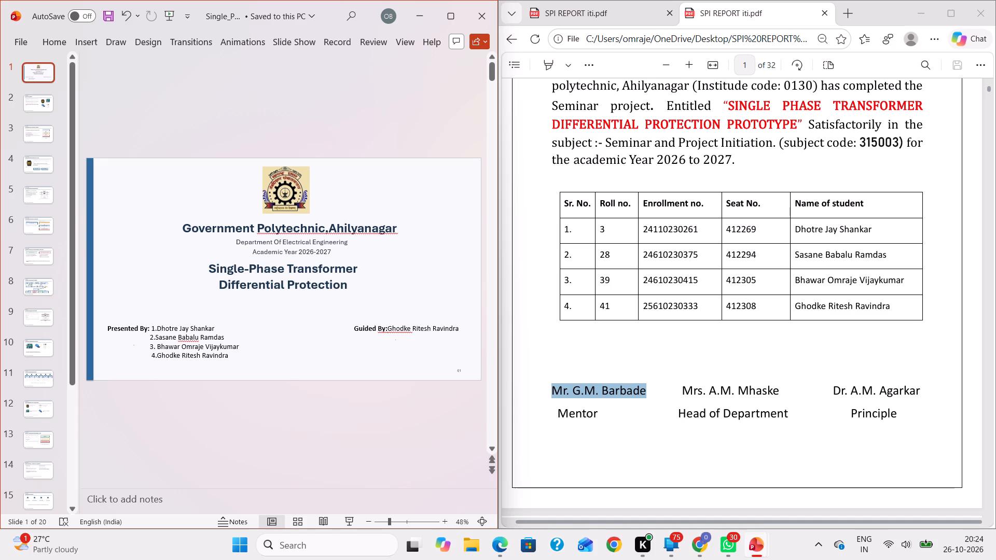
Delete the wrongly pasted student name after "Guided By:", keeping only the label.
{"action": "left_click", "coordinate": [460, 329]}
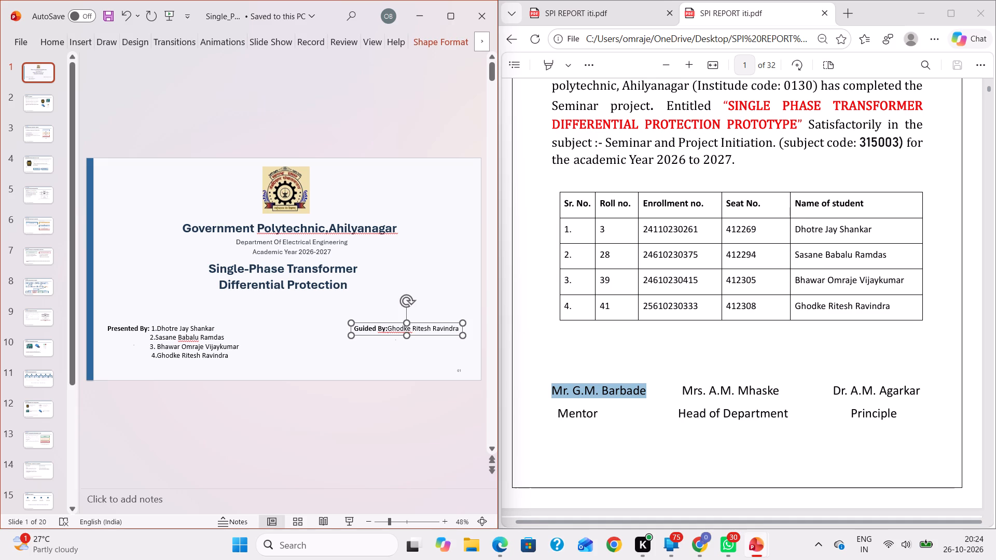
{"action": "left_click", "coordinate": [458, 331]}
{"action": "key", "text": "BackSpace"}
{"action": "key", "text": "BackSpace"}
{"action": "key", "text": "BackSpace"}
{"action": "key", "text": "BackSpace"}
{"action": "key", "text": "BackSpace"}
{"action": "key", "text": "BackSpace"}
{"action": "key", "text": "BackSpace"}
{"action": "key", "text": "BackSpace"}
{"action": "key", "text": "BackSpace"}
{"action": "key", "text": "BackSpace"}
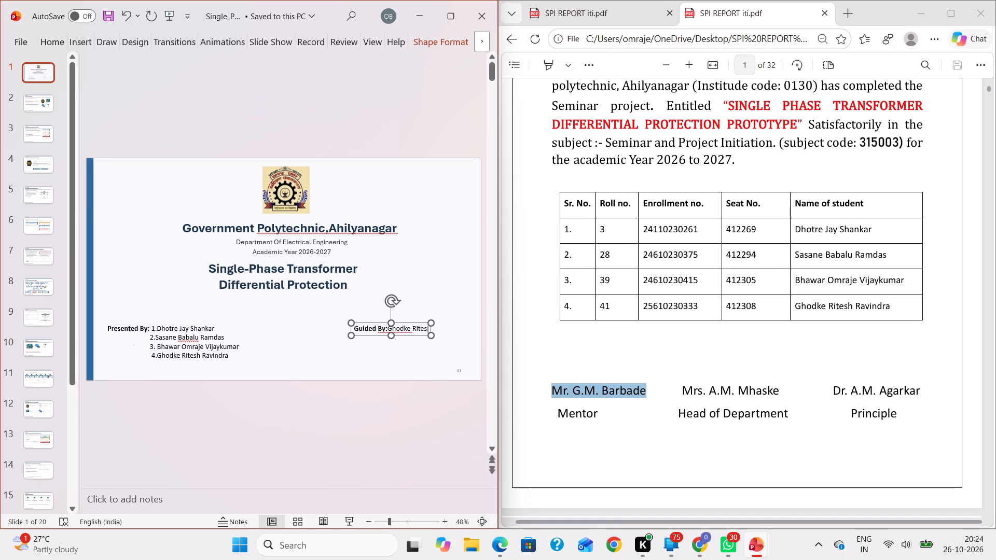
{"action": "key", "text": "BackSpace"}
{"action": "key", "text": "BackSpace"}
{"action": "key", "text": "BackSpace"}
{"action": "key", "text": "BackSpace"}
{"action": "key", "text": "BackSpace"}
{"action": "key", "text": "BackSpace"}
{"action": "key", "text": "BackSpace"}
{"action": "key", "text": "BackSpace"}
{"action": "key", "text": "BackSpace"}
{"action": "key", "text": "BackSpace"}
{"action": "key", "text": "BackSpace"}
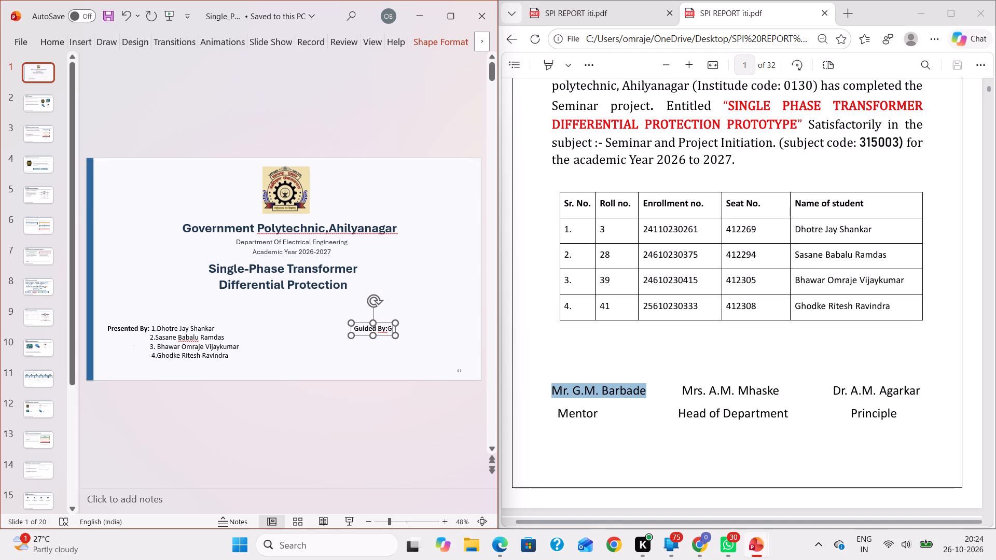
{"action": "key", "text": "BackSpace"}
Switch to the SPI report PDF and copy the mentor's name, including the title "Mr.", from beneath the certificate's student table.
{"action": "double_click", "coordinate": [561, 382]}
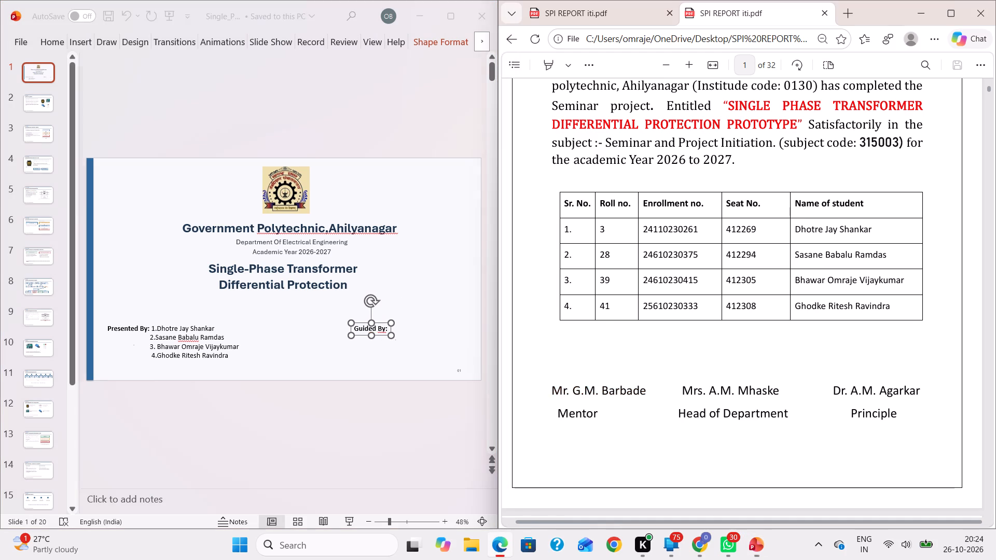
{"action": "left_click", "coordinate": [560, 388]}
{"action": "left_click_drag", "start_coordinate": [560, 388], "coordinate": [628, 394]}
{"action": "left_click", "coordinate": [628, 394]}
{"action": "left_click_drag", "start_coordinate": [628, 394], "coordinate": [568, 388]}
{"action": "left_click", "coordinate": [568, 388]}
{"action": "left_click_drag", "start_coordinate": [568, 388], "coordinate": [591, 394]}
{"action": "left_click_drag", "start_coordinate": [591, 394], "coordinate": [549, 390]}
{"action": "left_click_drag", "start_coordinate": [549, 390], "coordinate": [603, 392]}
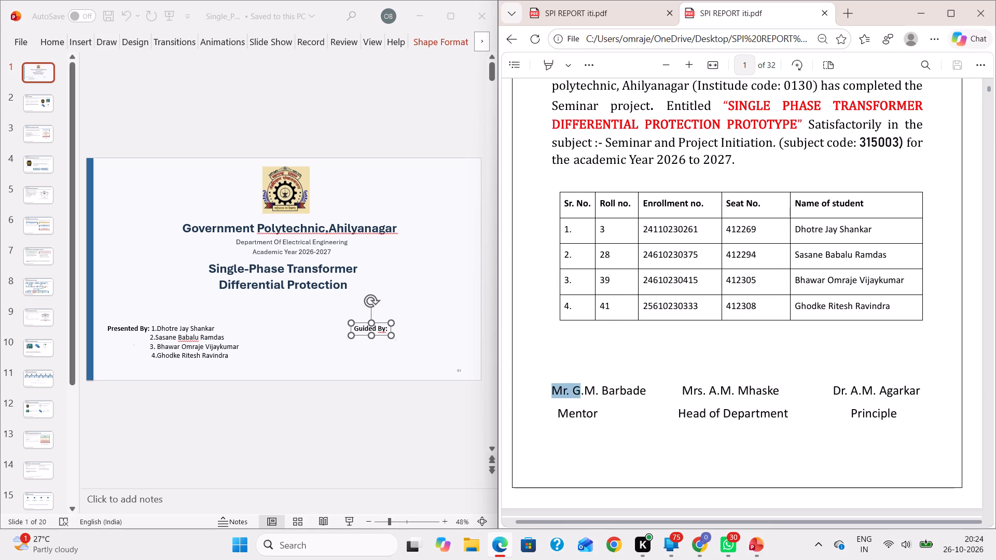
{"action": "left_click_drag", "start_coordinate": [603, 392], "coordinate": [644, 391]}
{"action": "key", "text": "ctrl+c"}
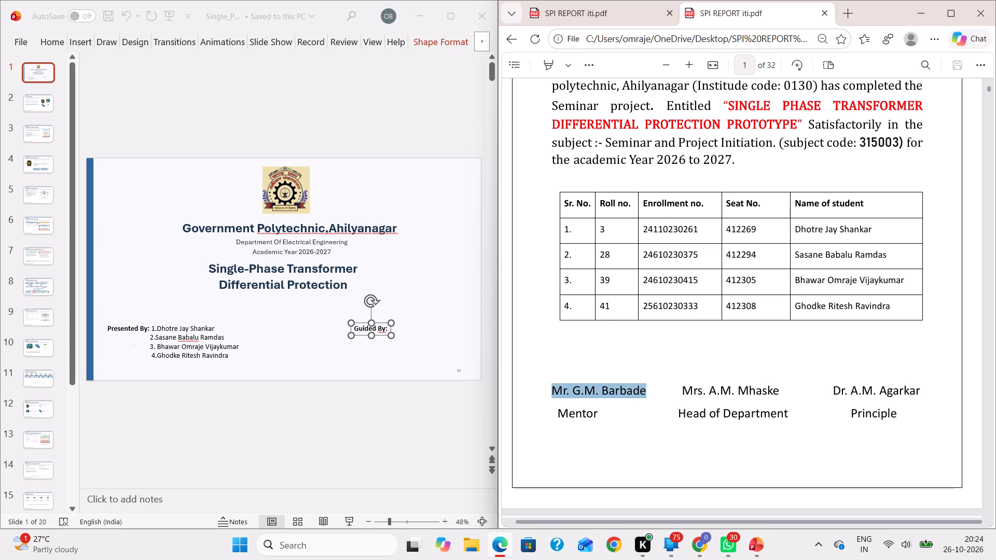
Switch to the PowerPoint title slide and paste the copied mentor's name directly after the "Guided By:" label.
{"action": "left_click", "coordinate": [383, 326]}
{"action": "key", "text": "ctrl+v"}
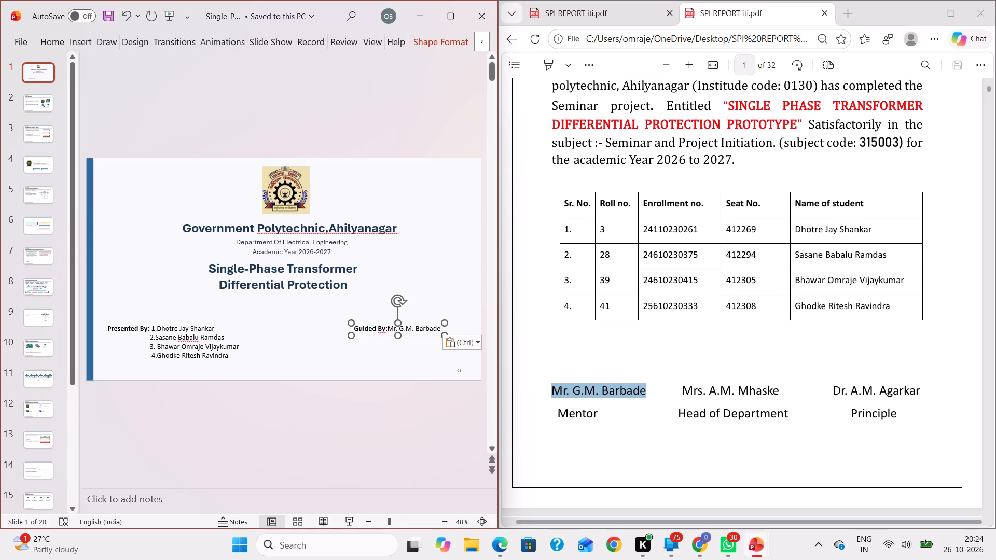
{"action": "left_click", "coordinate": [413, 351]}
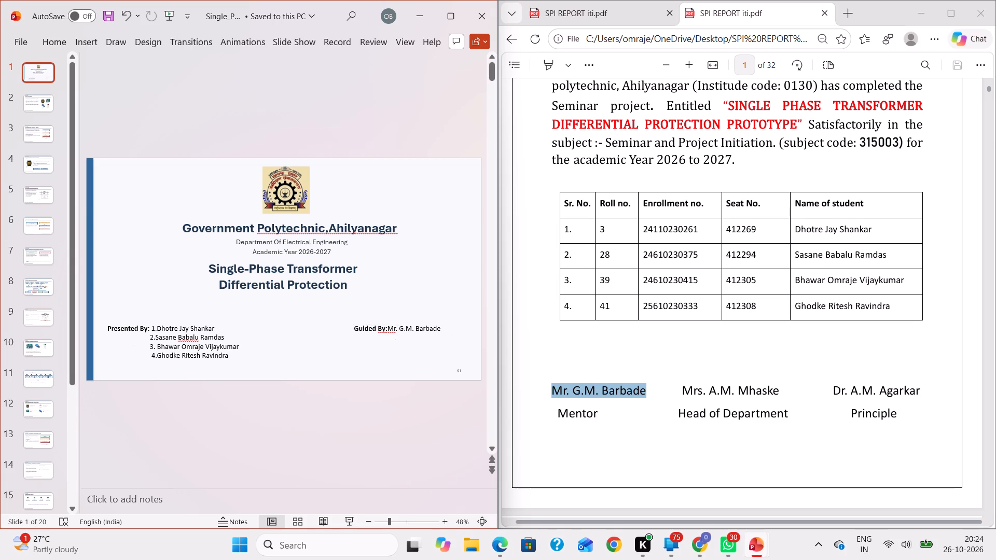
Remove one space before the fourth student's entry so it aligns with the names above in the "Presented By:" list.
{"action": "left_click", "coordinate": [151, 355]}
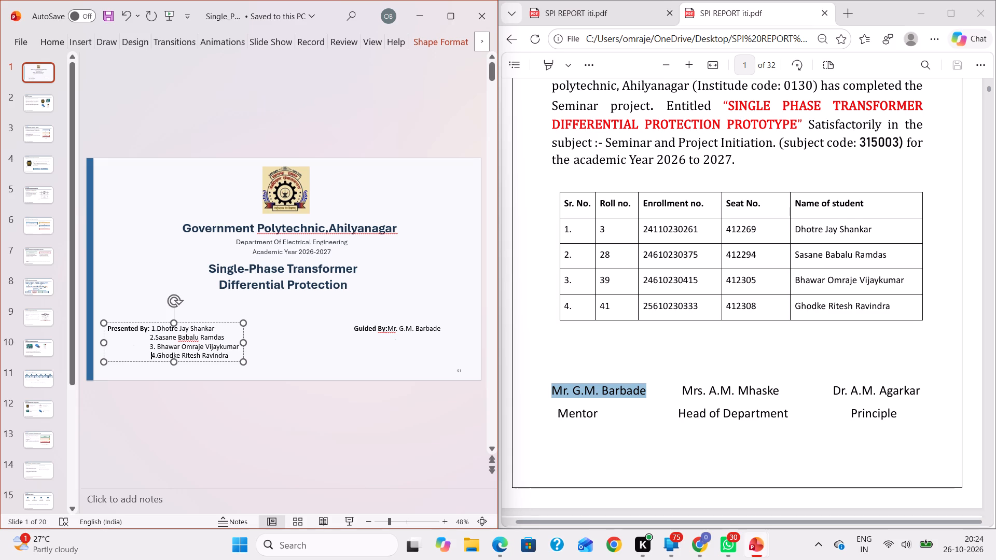
{"action": "key", "text": "BackSpace"}
{"action": "left_click", "coordinate": [222, 413]}
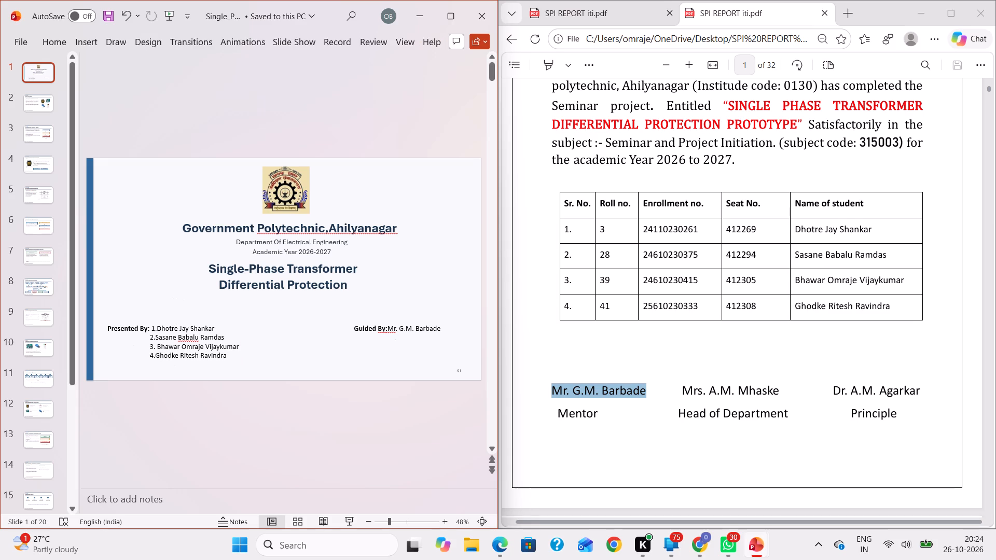
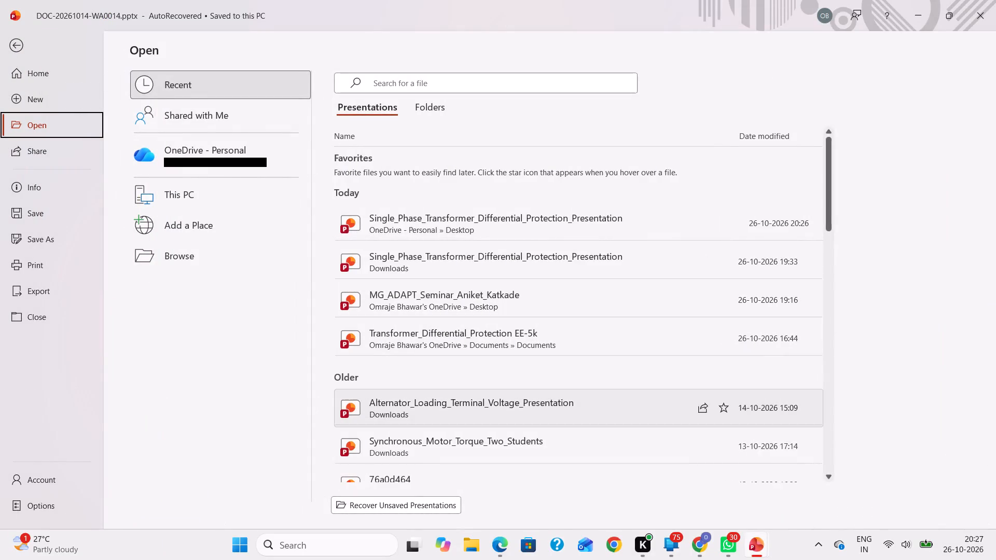
Open the recently used MG ADAPT seminar presentation.
{"action": "left_click", "coordinate": [425, 298]}
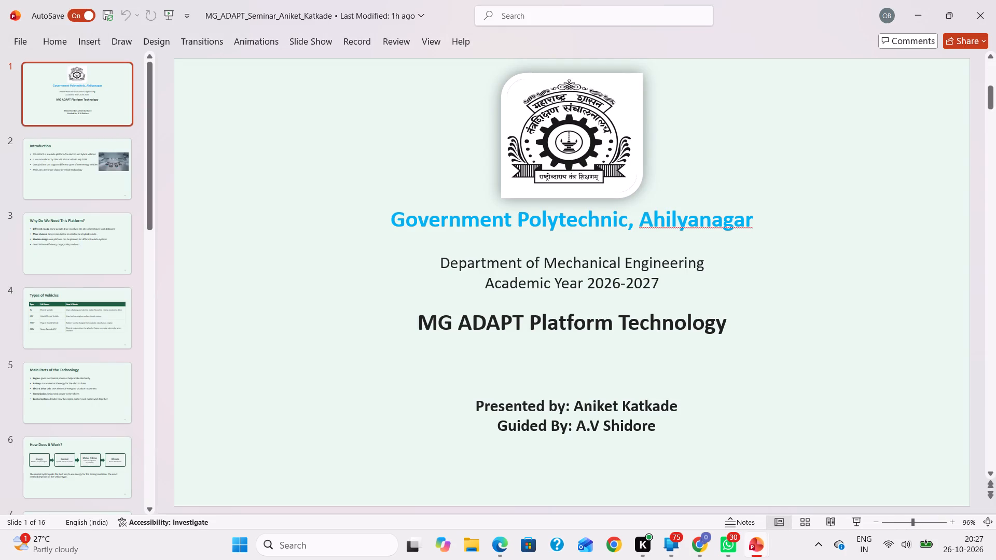
Move the "MG ADAPT Platform Technology" title on slide 1 slightly down, between the academic year and "Presented by" lines.
{"action": "scroll", "coordinate": [566, 335], "scroll_direction": "down", "scroll_amount": 1}
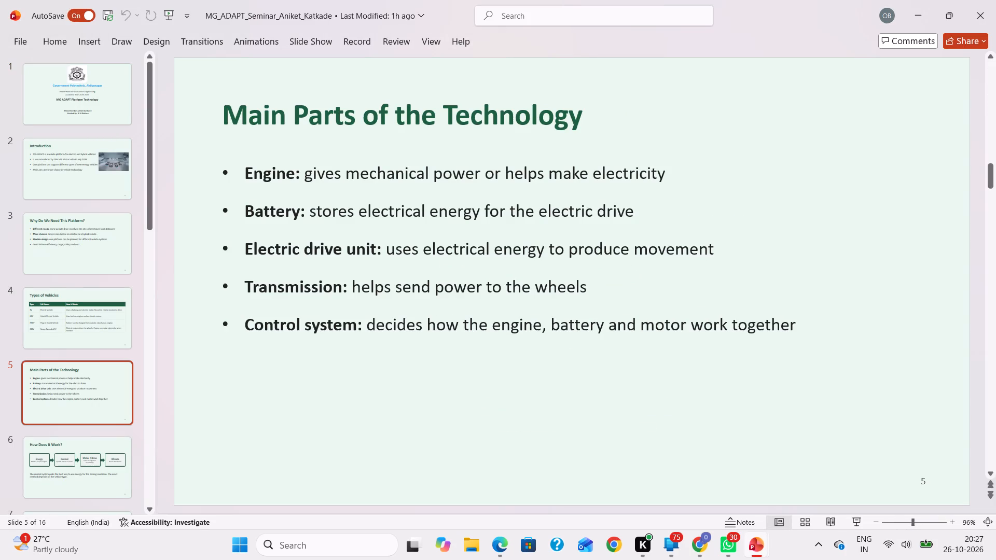
{"action": "scroll", "coordinate": [566, 335], "scroll_direction": "down", "scroll_amount": 1}
{"action": "scroll", "coordinate": [566, 335], "scroll_direction": "up", "scroll_amount": 2}
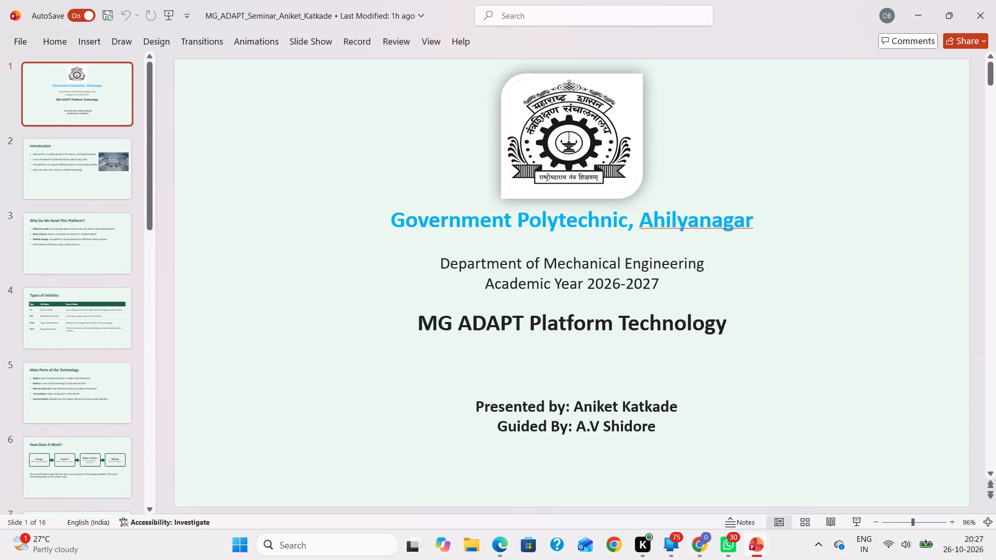
{"action": "left_click", "coordinate": [436, 334]}
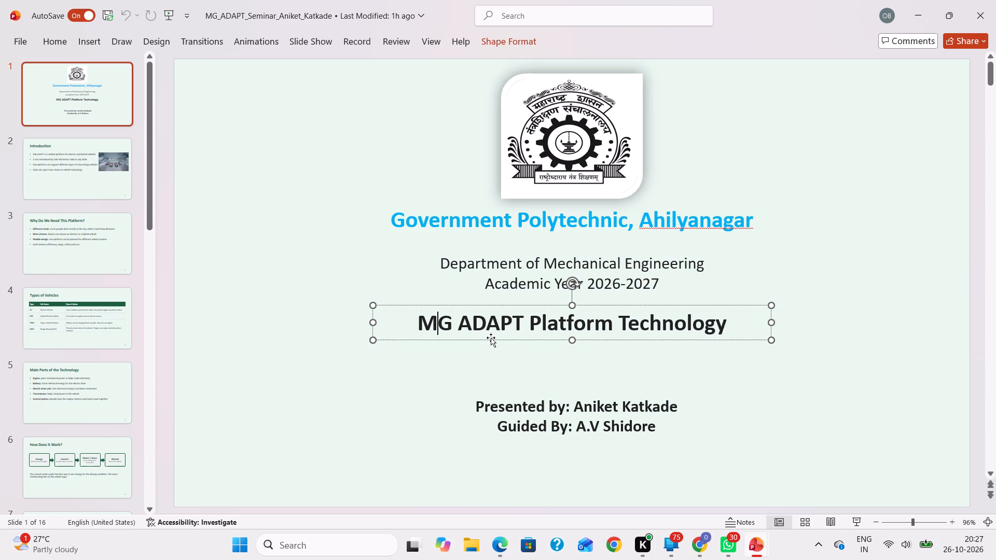
{"action": "left_click_drag", "start_coordinate": [491, 338], "coordinate": [495, 348]}
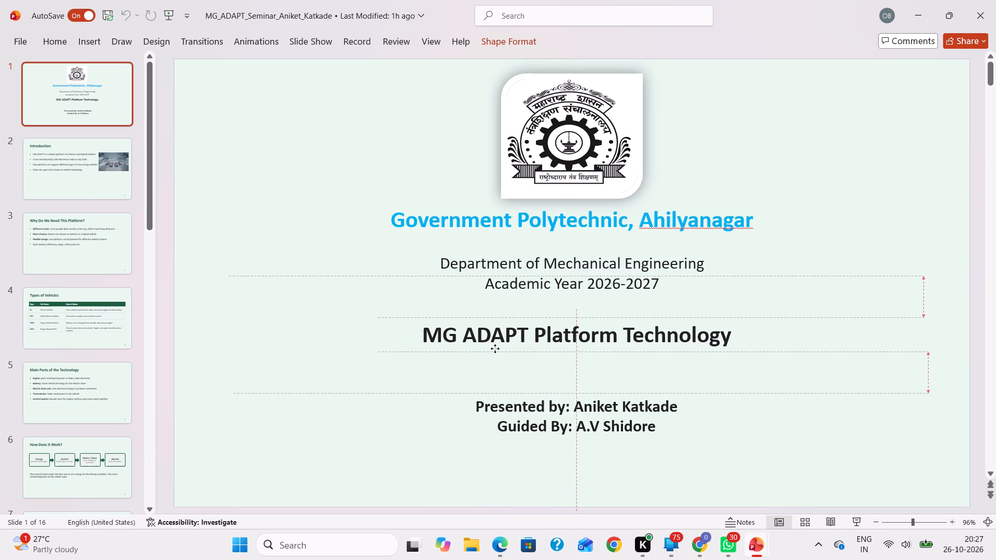
{"action": "left_click_drag", "start_coordinate": [495, 348], "coordinate": [496, 352]}
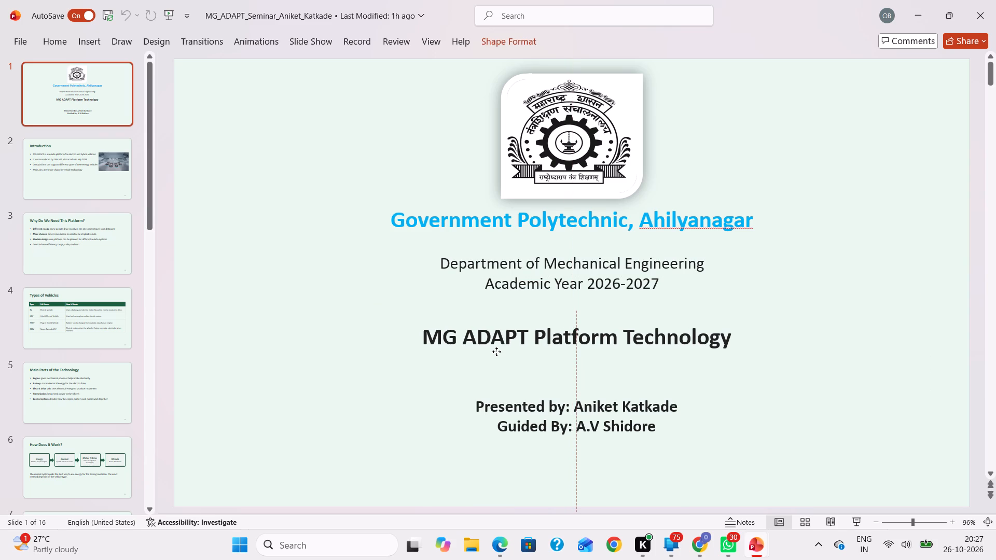
{"action": "left_click_drag", "start_coordinate": [496, 352], "coordinate": [498, 355]}
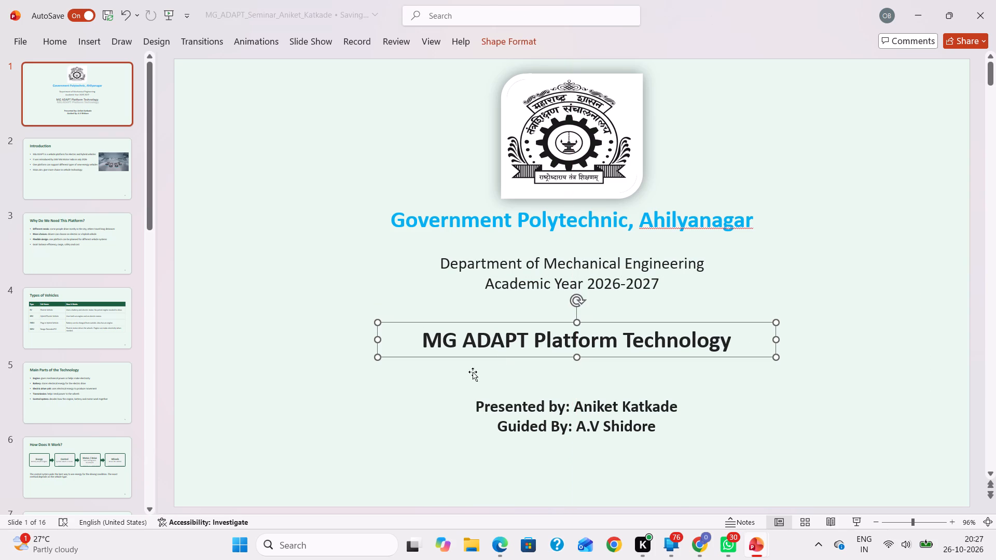
{"action": "left_click", "coordinate": [399, 386]}
Select the "Goal:" label in the last bullet of slide 3, "Why Do We Need This Platform?".
{"action": "left_click", "coordinate": [84, 176]}
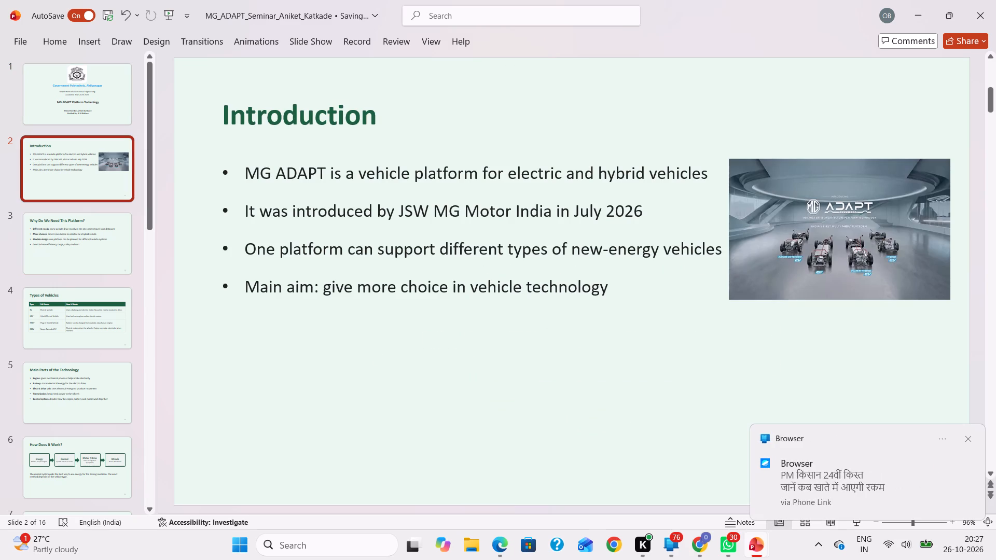
{"action": "left_click", "coordinate": [60, 191]}
{"action": "left_click", "coordinate": [60, 241]}
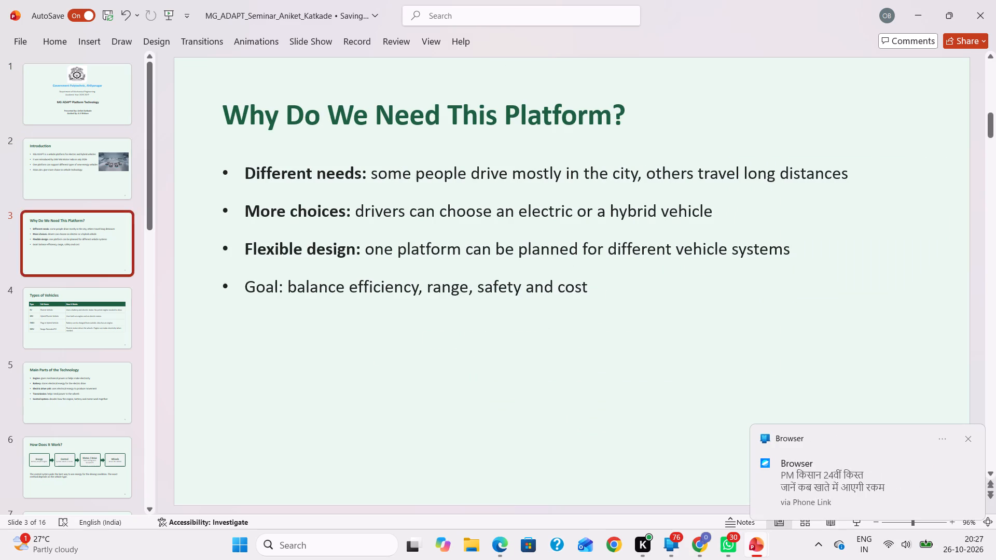
{"action": "left_click_drag", "start_coordinate": [245, 290], "coordinate": [275, 295]}
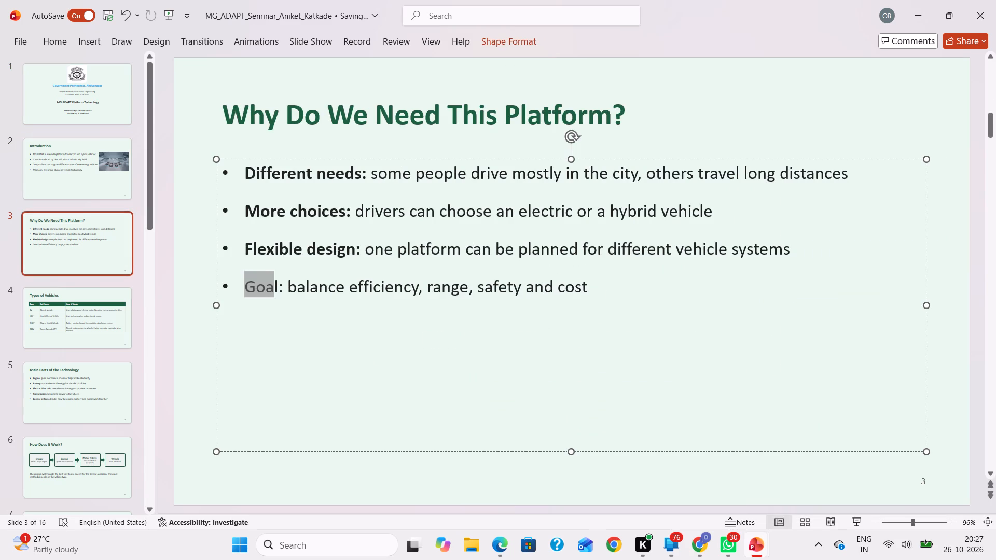
{"action": "left_click_drag", "start_coordinate": [275, 295], "coordinate": [281, 296]}
{"action": "left_click_drag", "start_coordinate": [281, 296], "coordinate": [286, 298]}
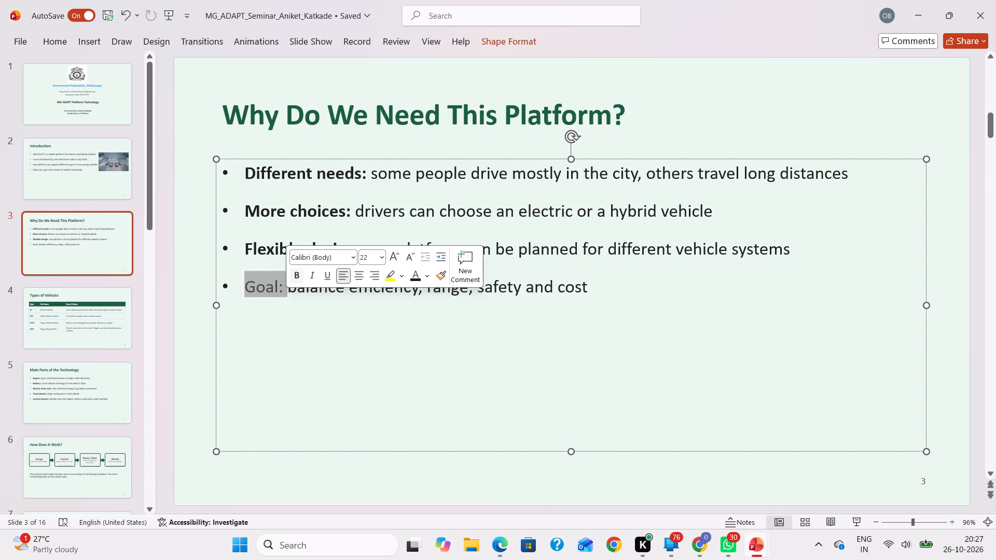
Make the "Goal:" label bold in the last bullet of slide 3, "Why Do We Need This Platform?".
{"action": "left_click", "coordinate": [296, 276]}
{"action": "left_click", "coordinate": [267, 344]}
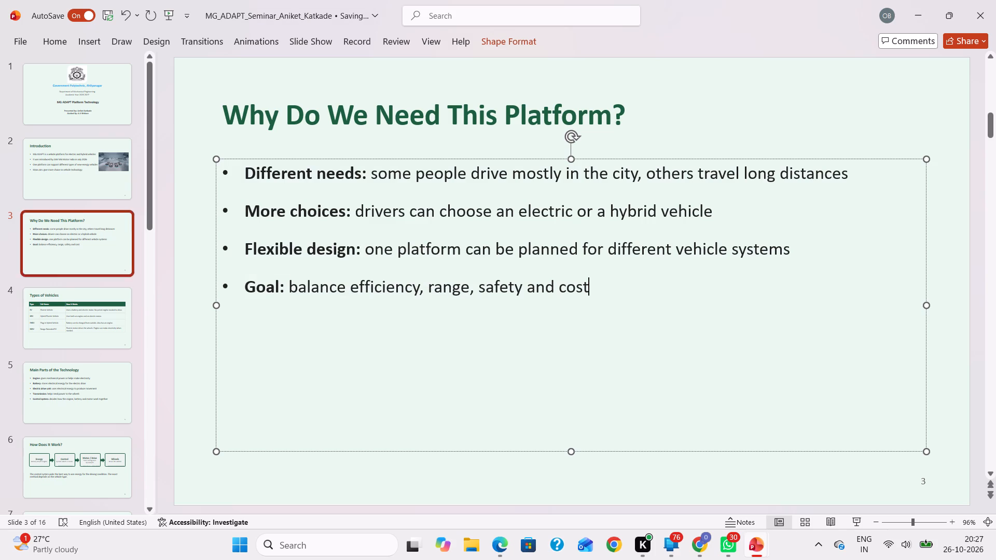
Go to slide 2, "Introduction", of the MG ADAPT presentation.
{"action": "left_click", "coordinate": [105, 197]}
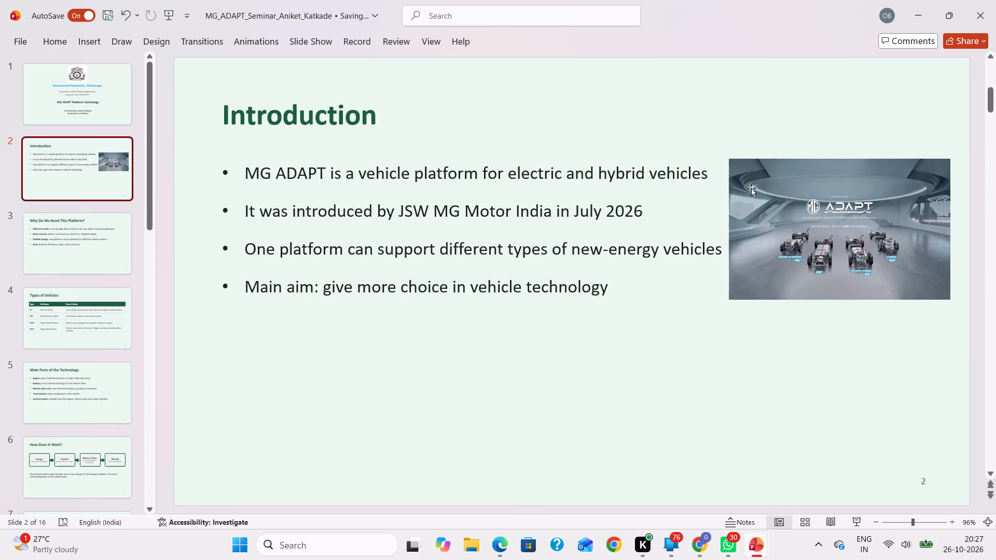
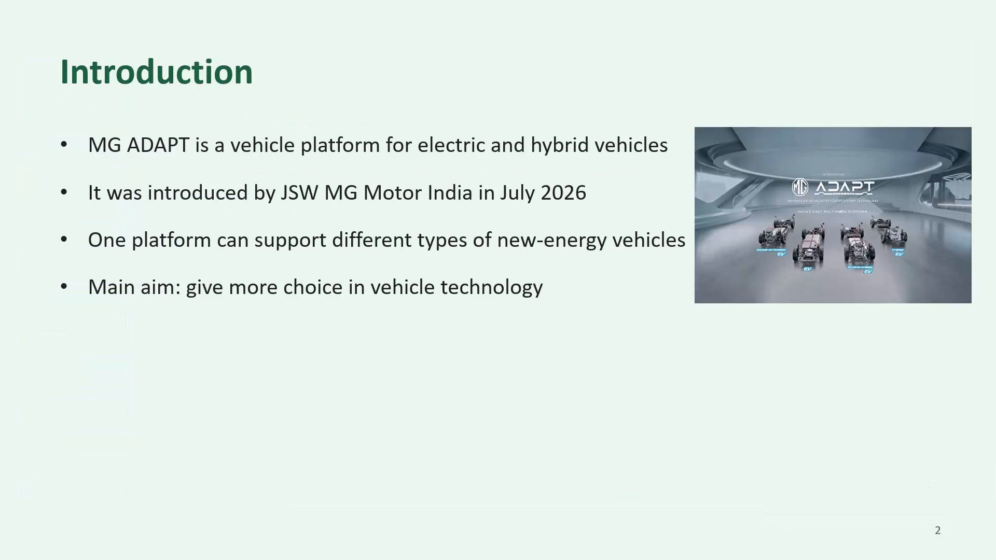
Insert the title "MR." directly before the guide's name on slide 1's "Guided By:" line, with no space after the period, and save.
{"action": "key", "text": "Left"}
{"action": "key", "text": "Left"}
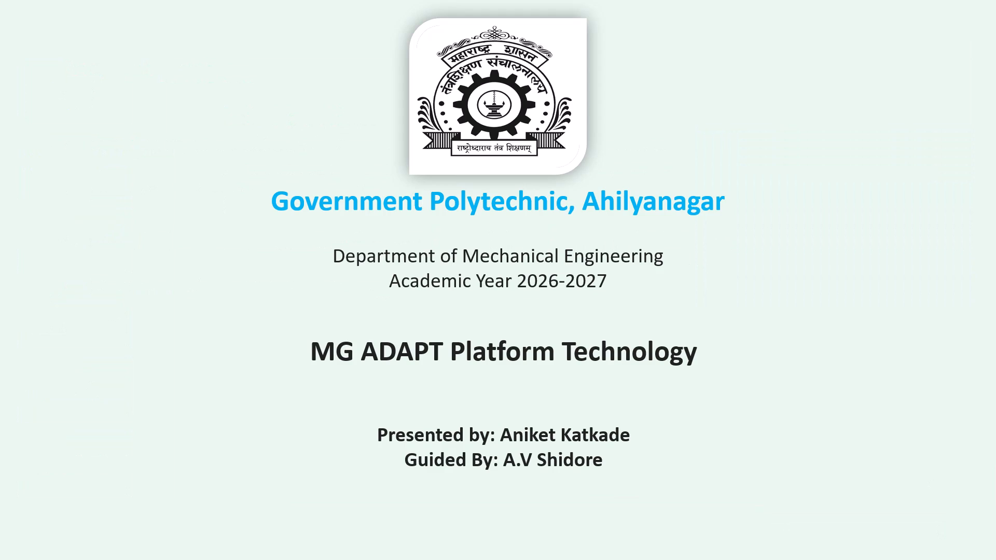
{"action": "key", "text": "Escape"}
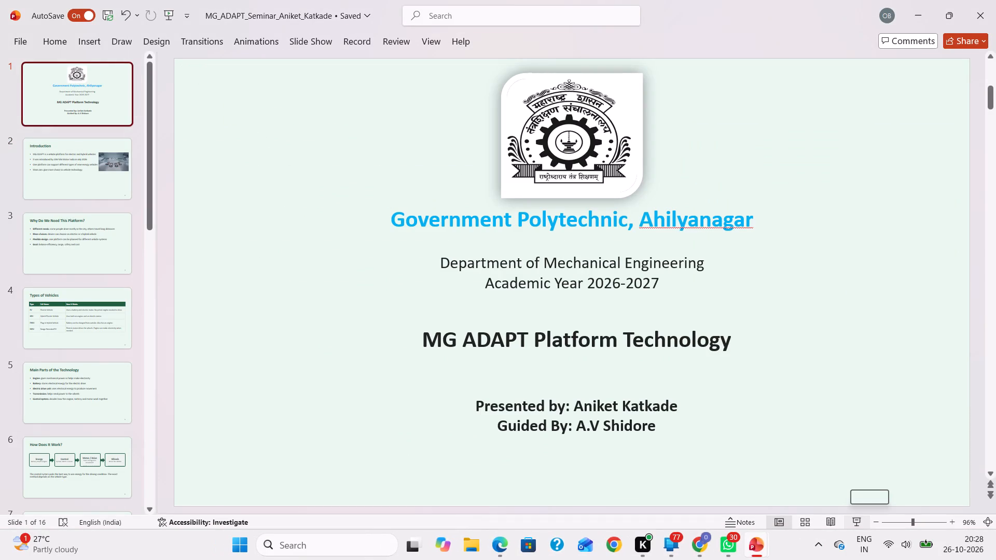
{"action": "left_click", "coordinate": [572, 428]}
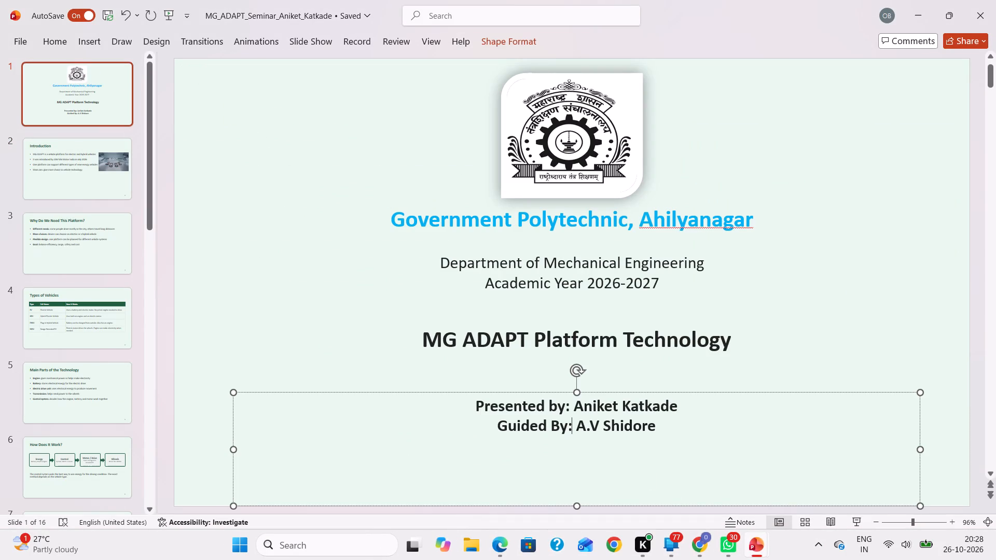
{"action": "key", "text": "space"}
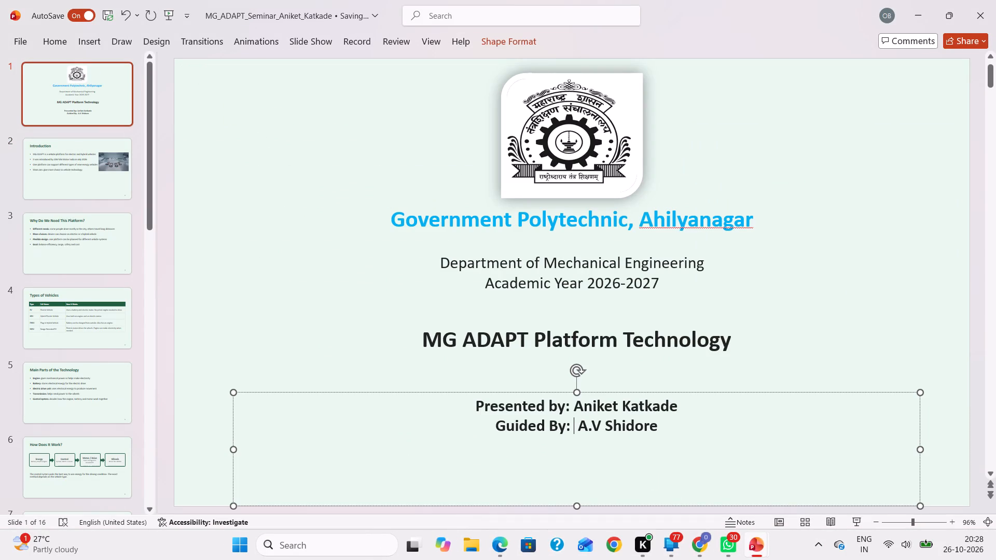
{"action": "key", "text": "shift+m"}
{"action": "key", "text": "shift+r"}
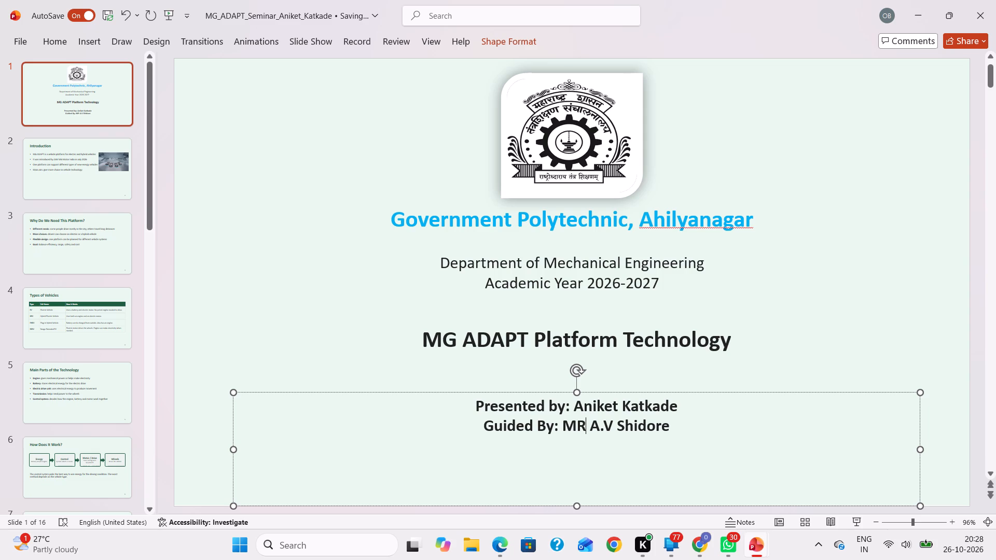
{"action": "key", "text": "Delete"}
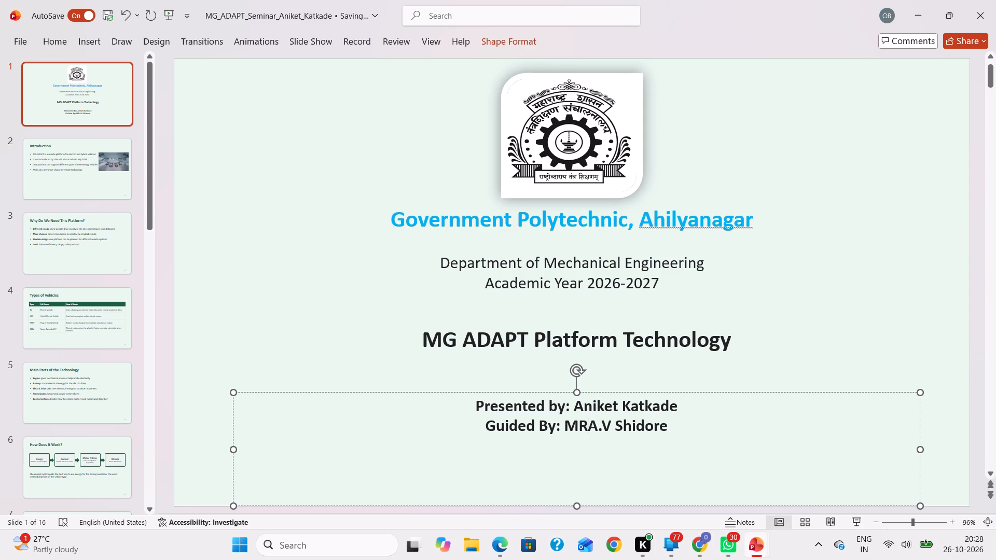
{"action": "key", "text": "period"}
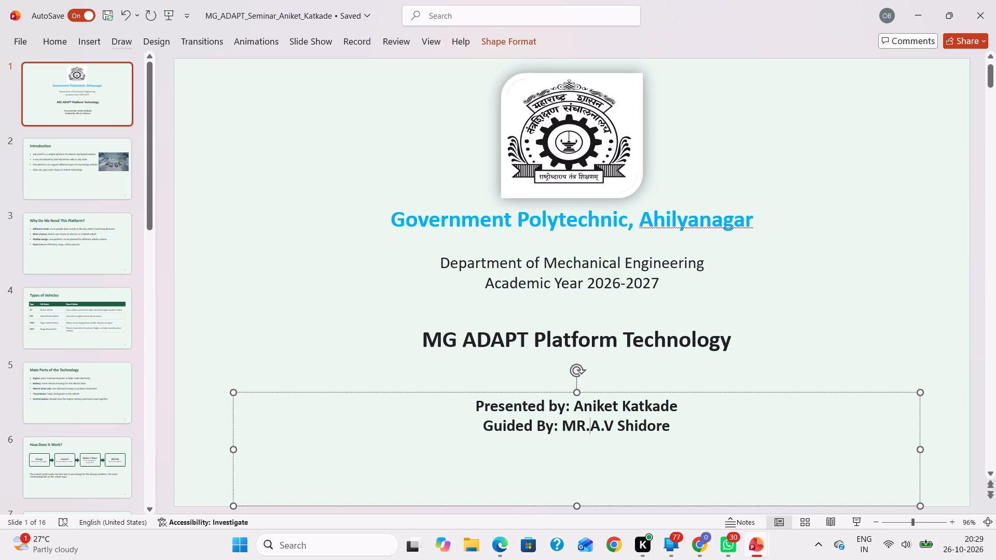
{"action": "key", "text": "ctrl+s"}
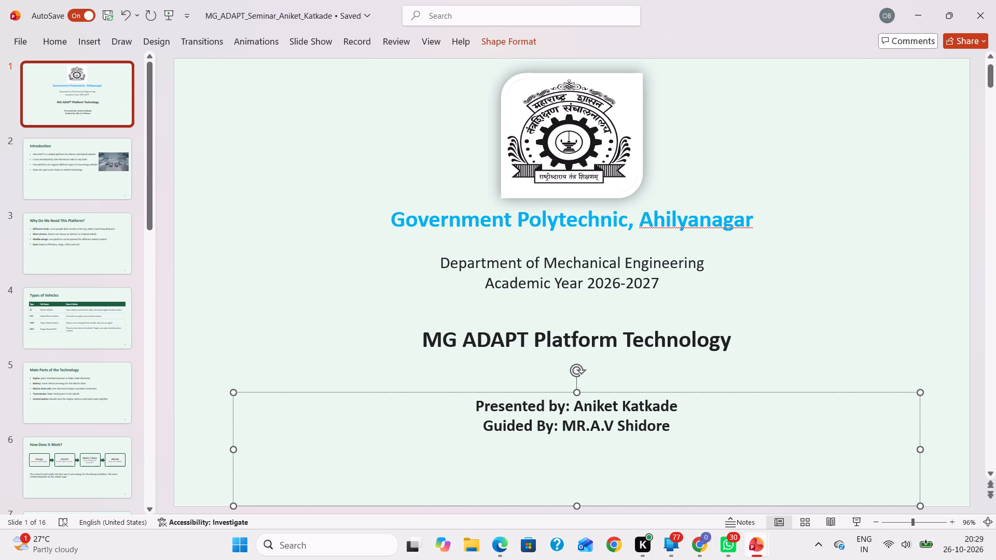